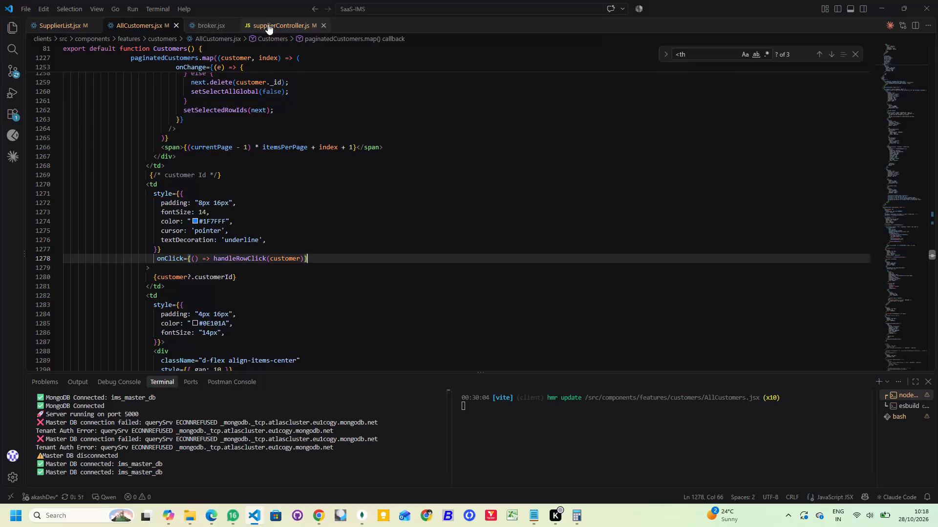
# Check the latest server output in the terminal, then switch to the IMS web app in Microsoft Edge.
pyautogui.scroll(-1, 342, 459)
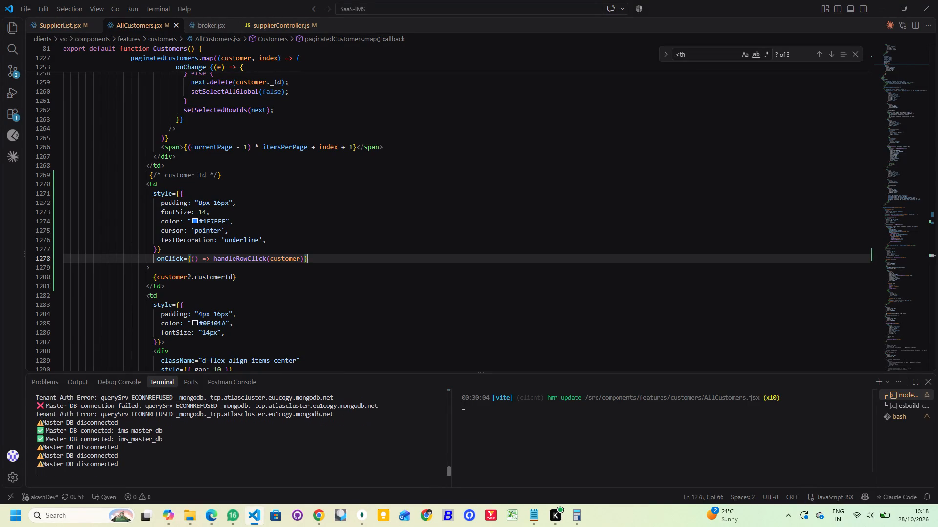
pyautogui.scroll(-2, 342, 459)
pyautogui.hotkey('alt', 'Tab')
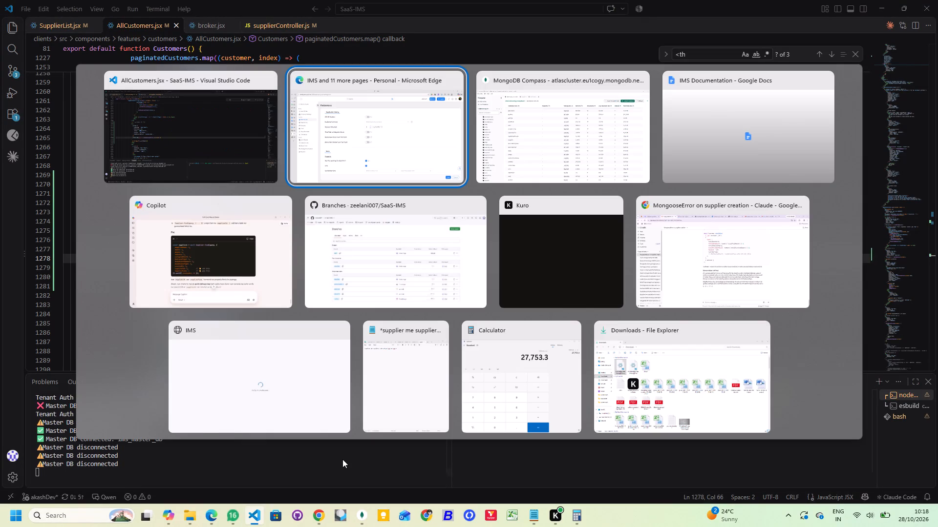
pyautogui.hotkey('alt', 'Tab')
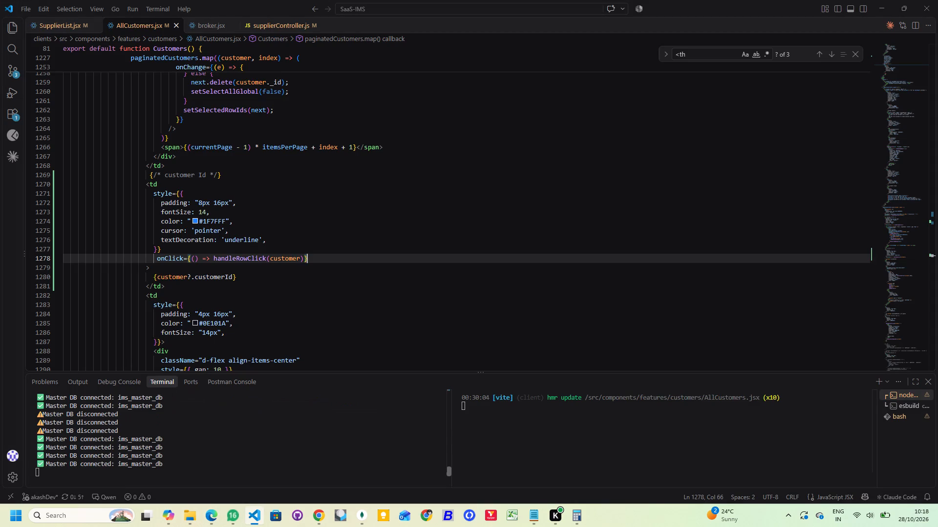
pyautogui.hotkey('alt', 'Tab')
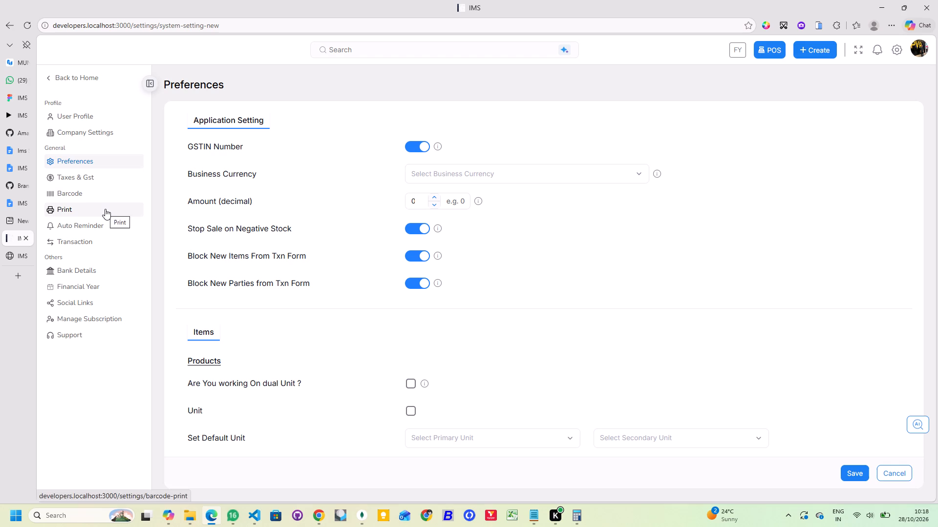
# Check the app's notifications and close them again.
pyautogui.click(874, 52)
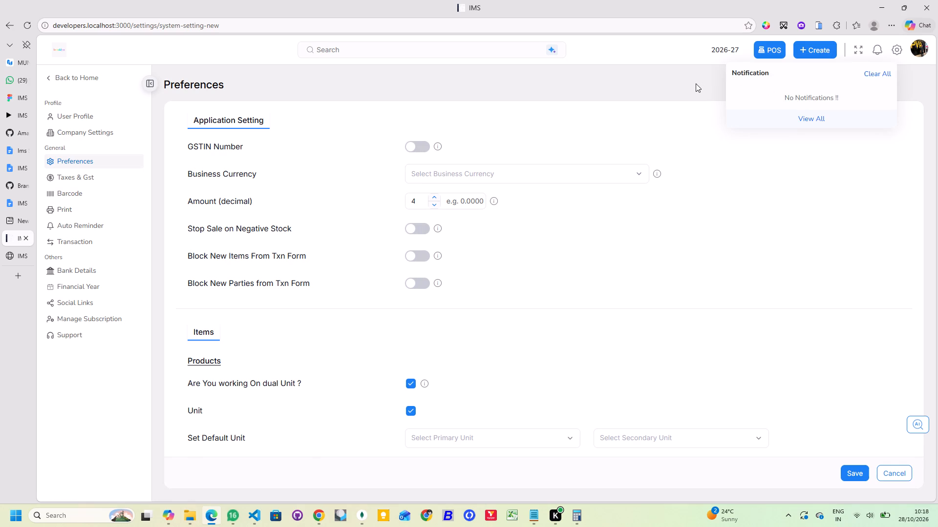
pyautogui.click(693, 81)
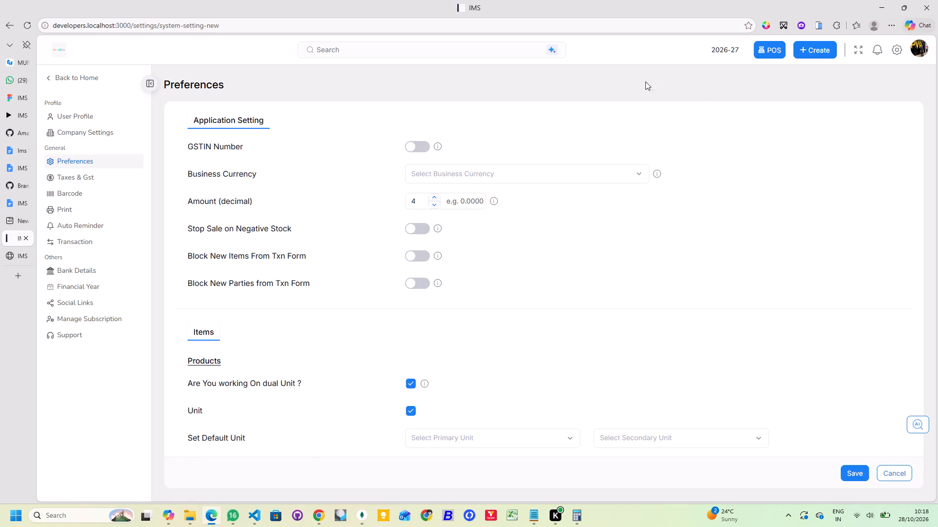
pyautogui.scroll(1, 99, 117)
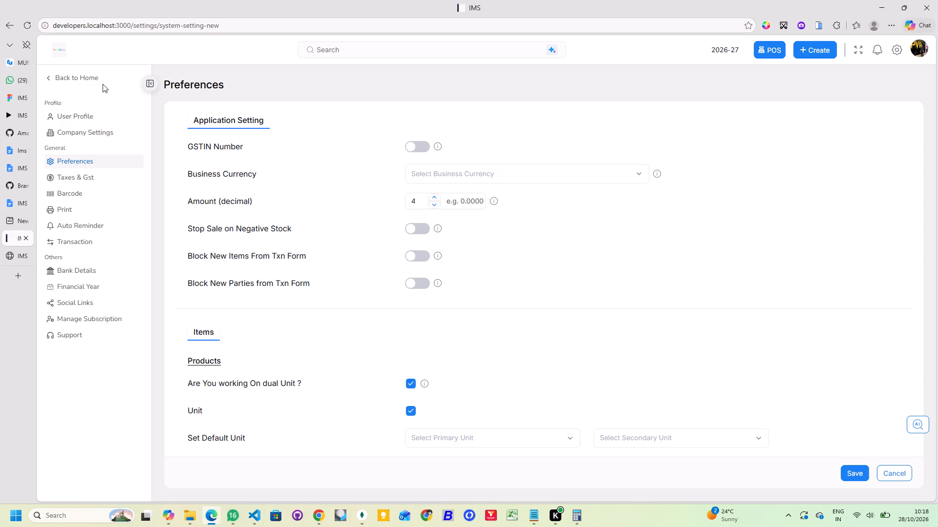
# Leave the settings and look through the Products list under Inventory and the Customers list under Parties.
pyautogui.click(99, 81)
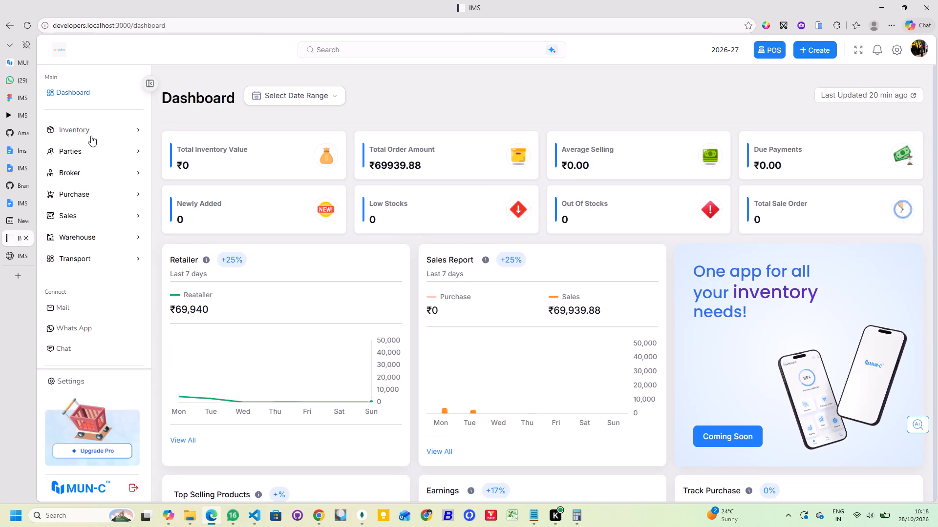
pyautogui.click(91, 136)
pyautogui.click(86, 146)
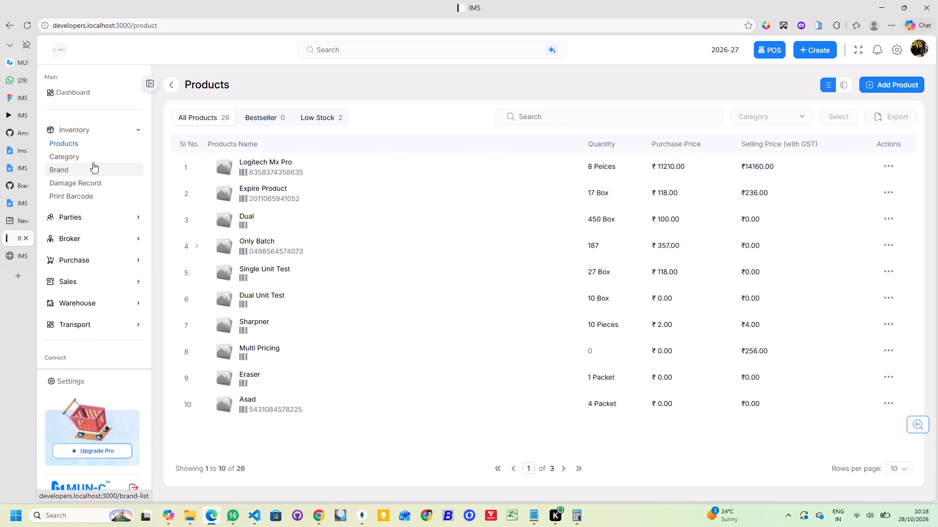
pyautogui.click(78, 218)
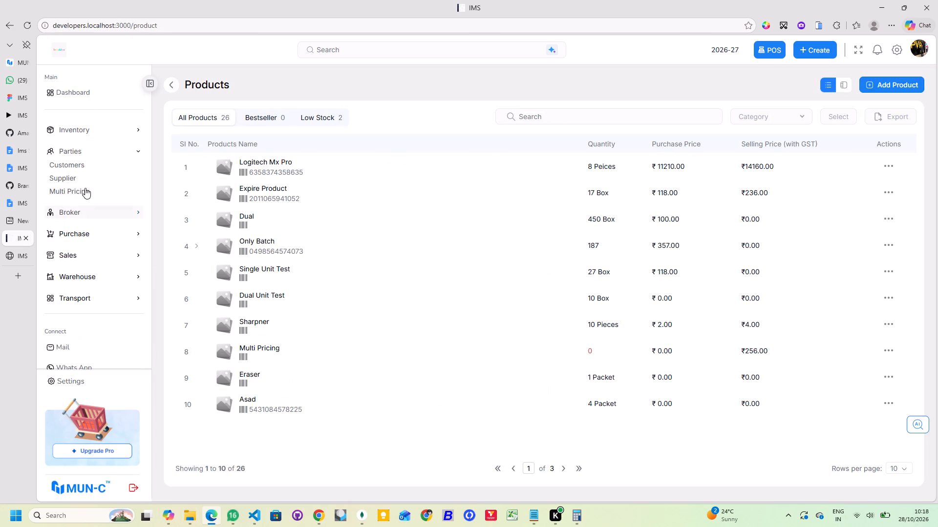
pyautogui.click(92, 165)
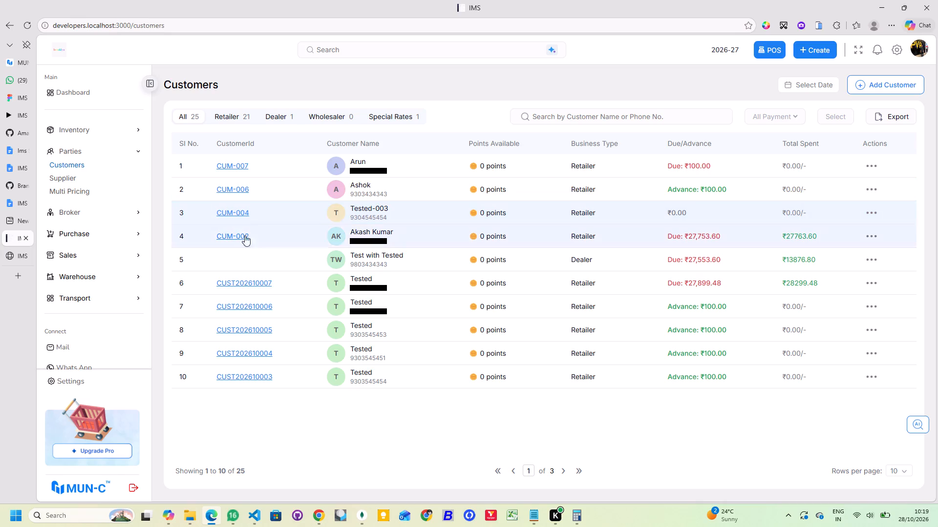
pyautogui.scroll(-4, 252, 248)
# Look over the Supplier and Multi Pricing pages under Parties, ending on Multi Pricing.
pyautogui.click(74, 190)
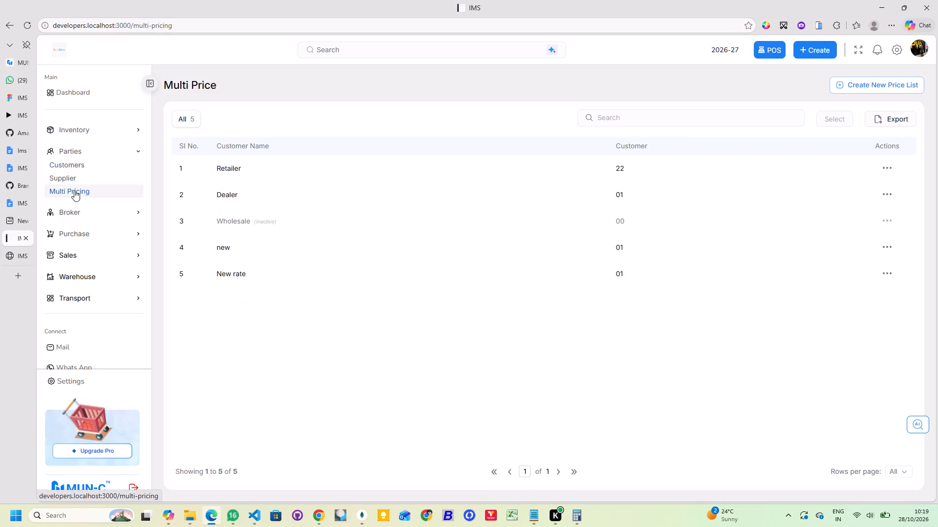
pyautogui.click(67, 175)
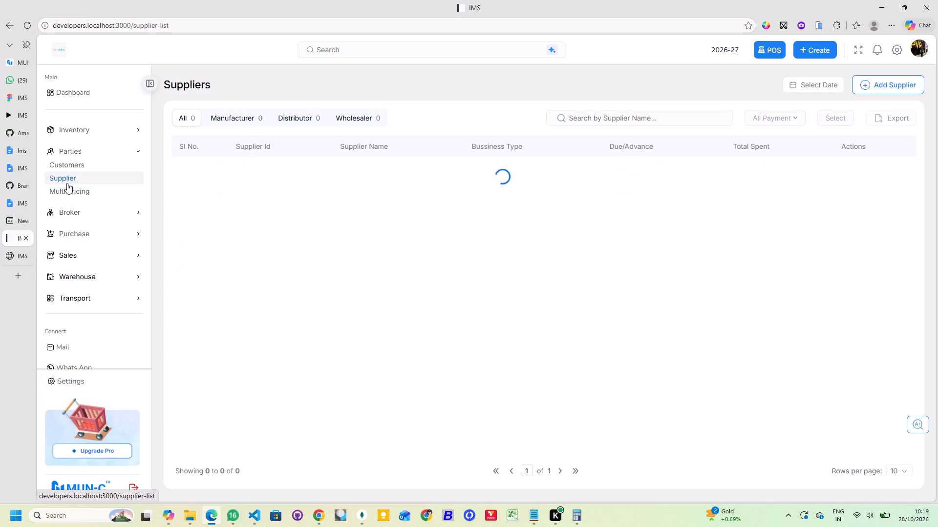
pyautogui.click(66, 190)
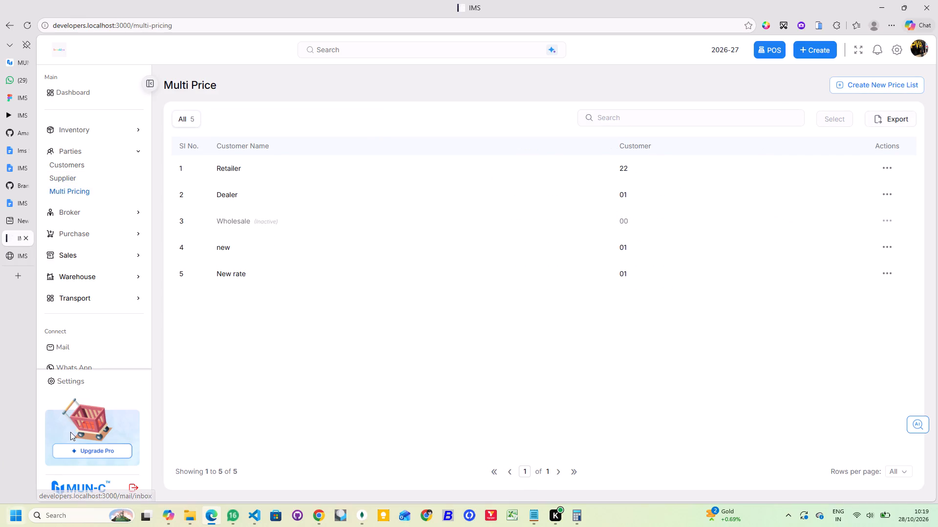
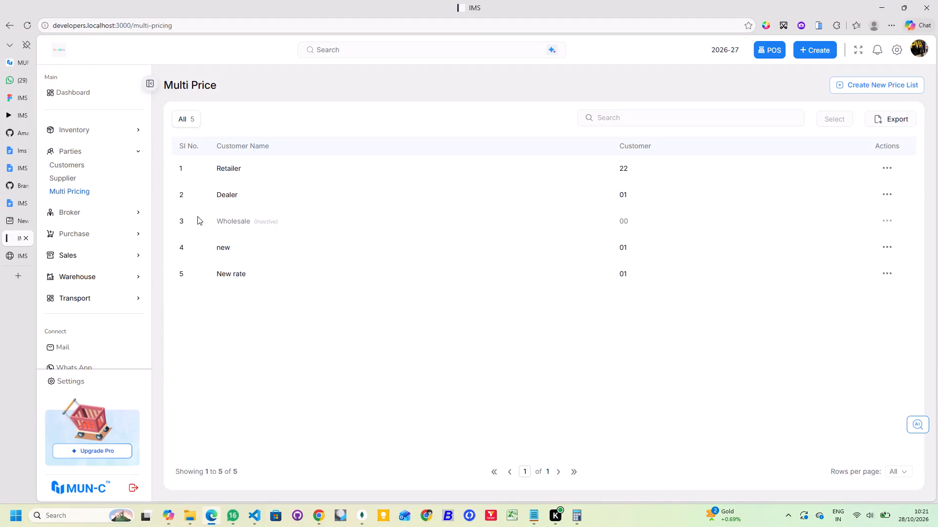
# Look over the Broker list in the Broker section.
pyautogui.scroll(-1, 185, 224)
pyautogui.click(88, 215)
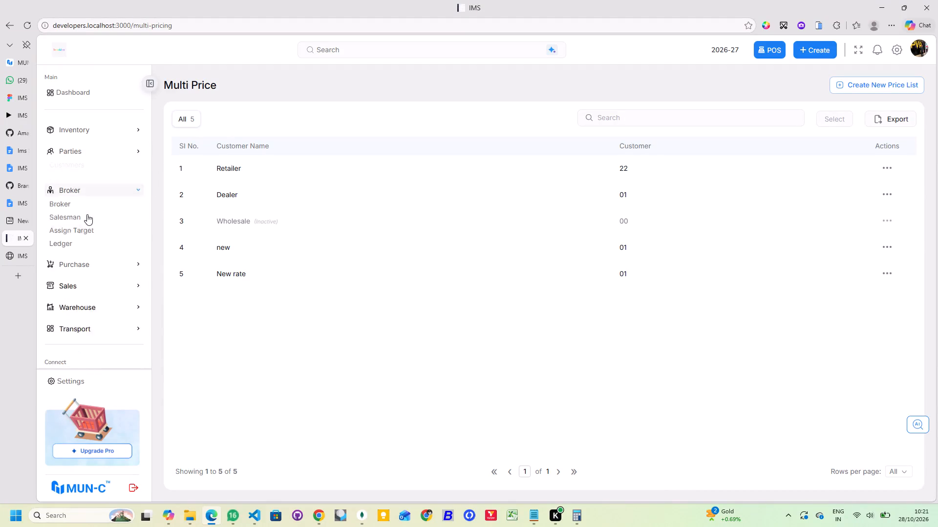
pyautogui.click(77, 188)
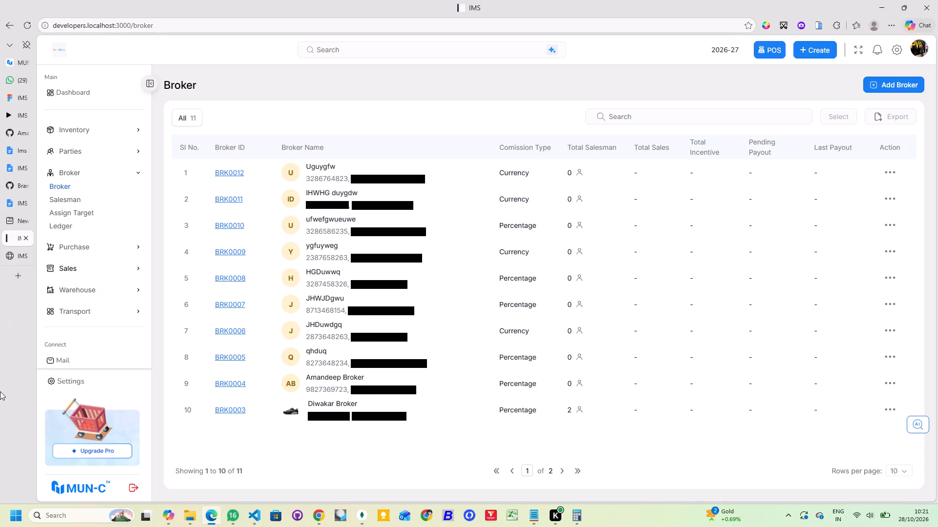
pyautogui.click(105, 150)
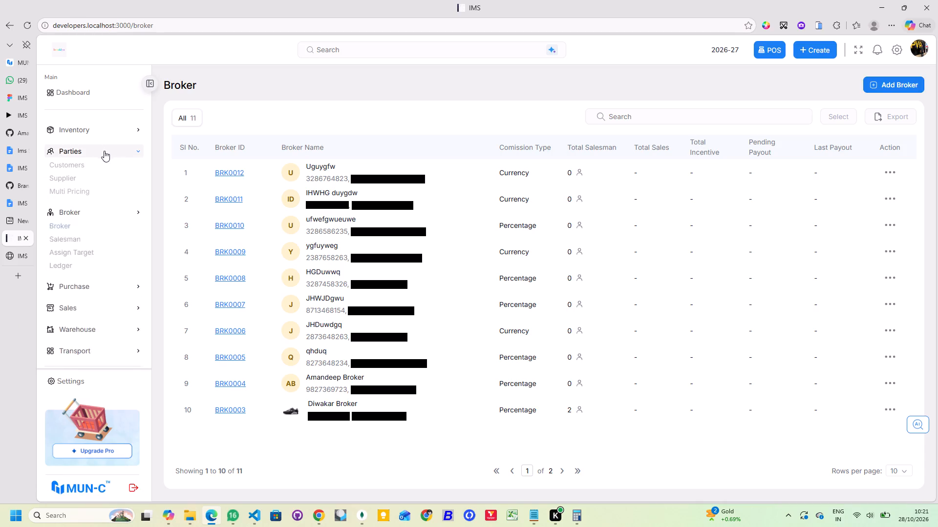
pyautogui.click(86, 166)
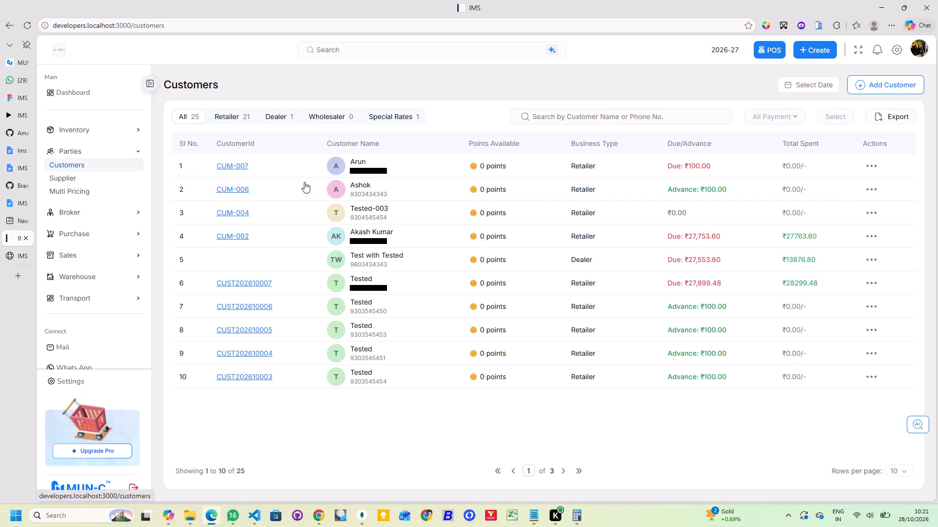
pyautogui.click(234, 166)
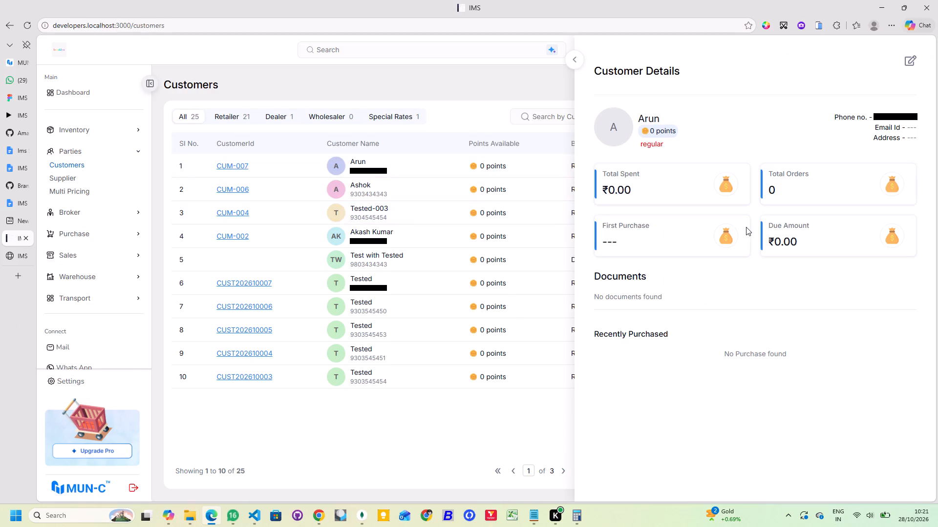
pyautogui.scroll(1, 747, 227)
pyautogui.click(493, 87)
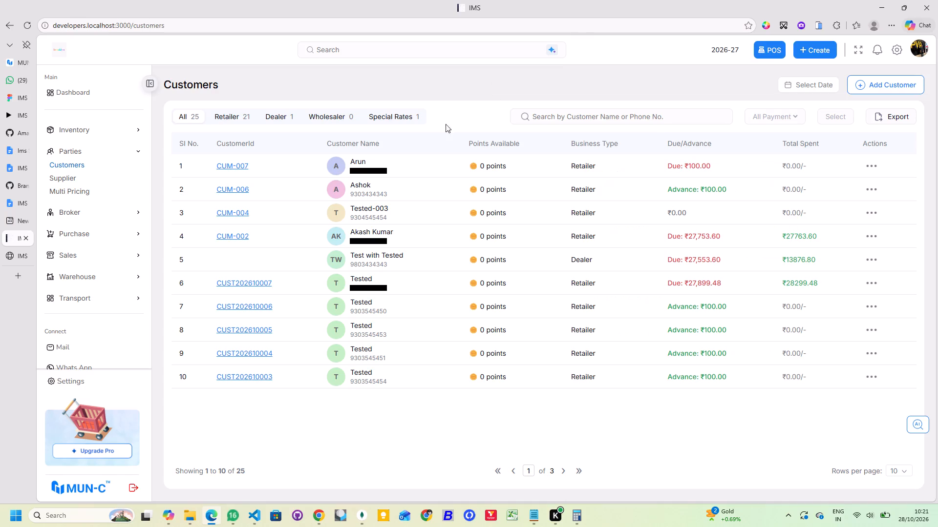
pyautogui.click(245, 285)
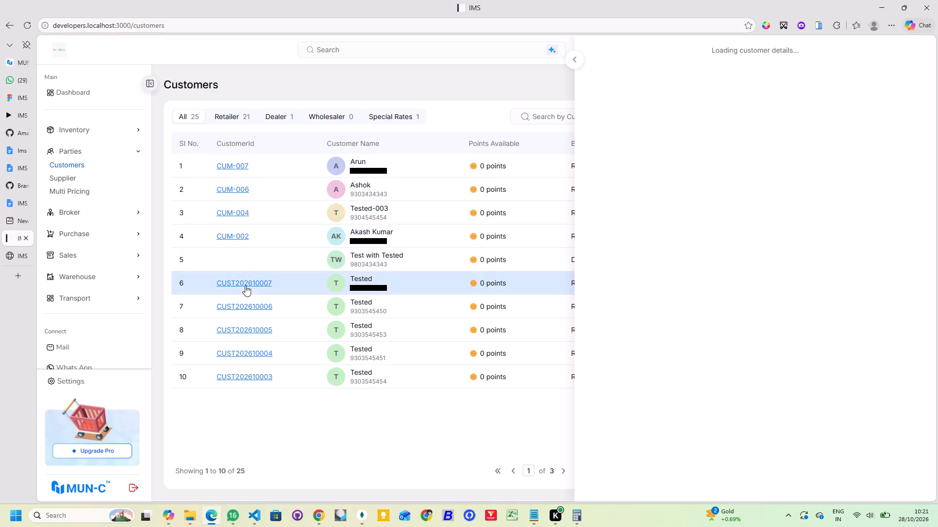
pyautogui.scroll(-6, 613, 278)
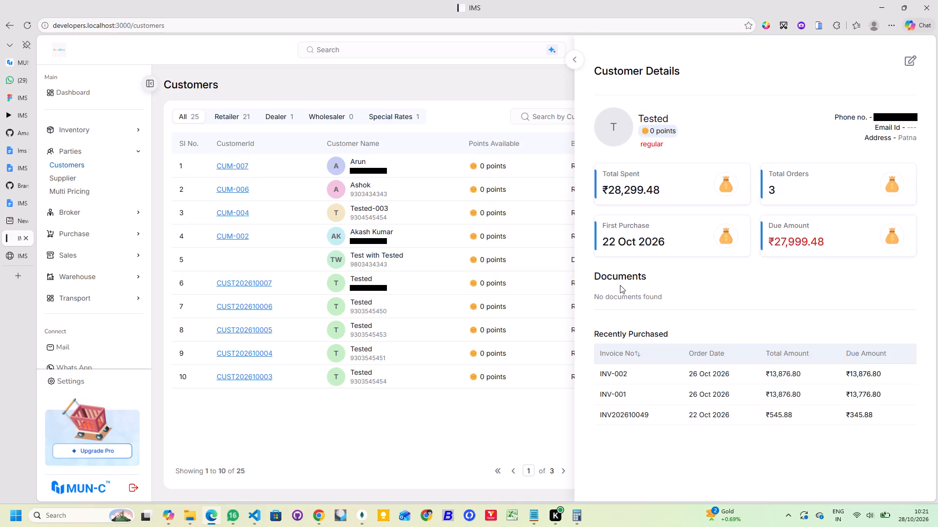
pyautogui.scroll(3, 620, 285)
pyautogui.click(574, 60)
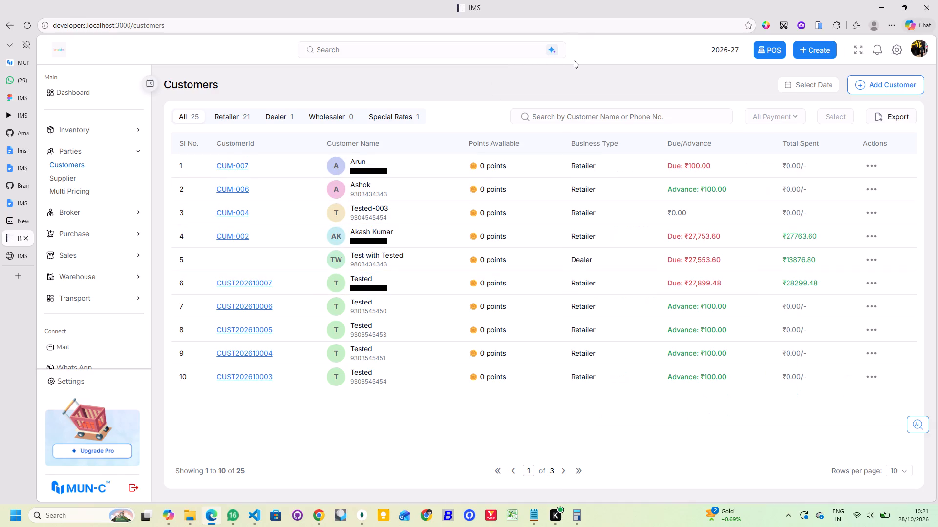
# Go to the Supplier list and review the details of supplier SUP-001, including its recent purchases, then close them.
pyautogui.click(72, 179)
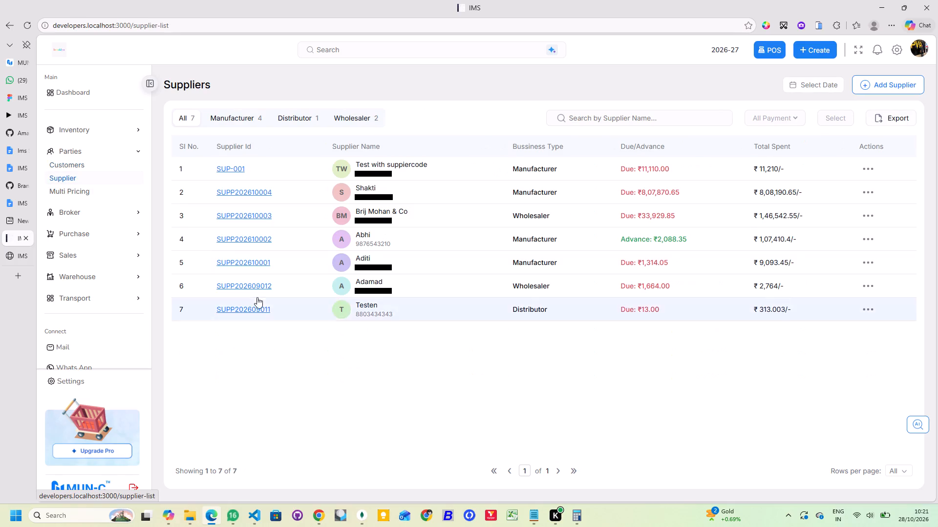
pyautogui.scroll(-1, 332, 336)
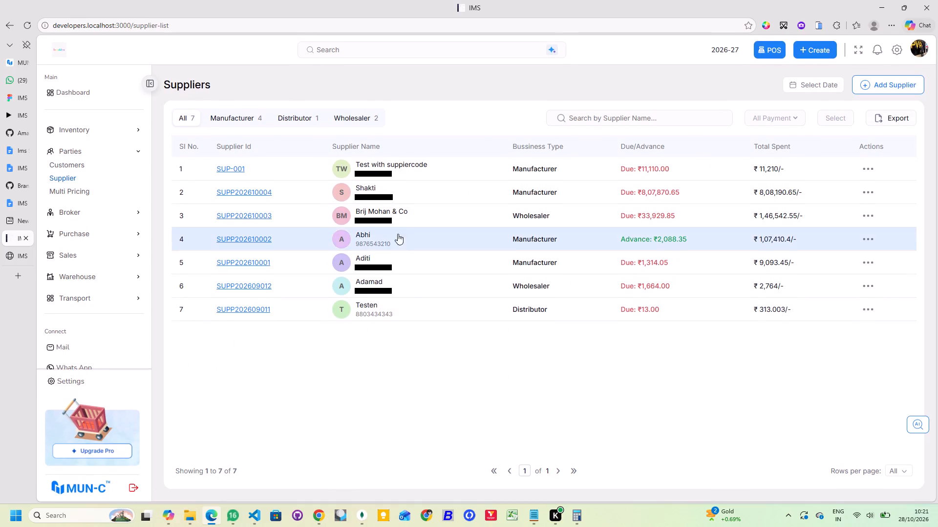
pyautogui.click(231, 168)
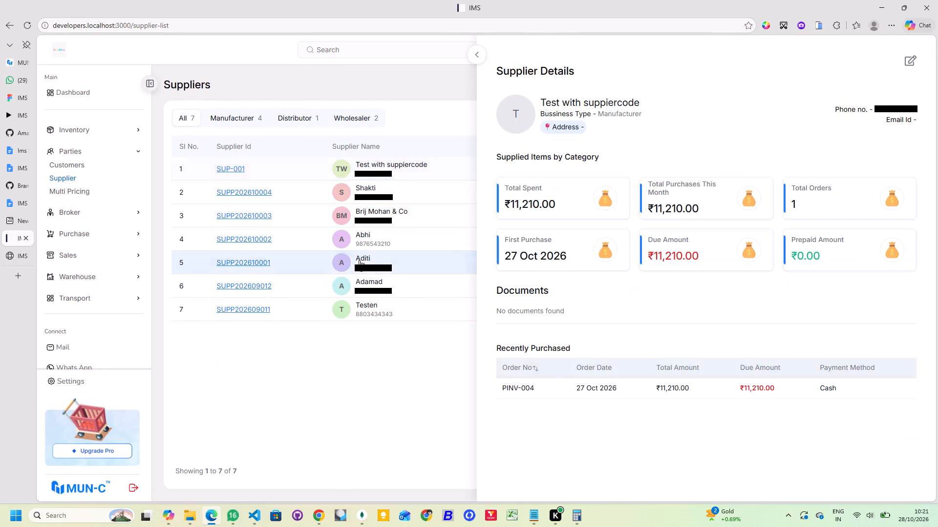
pyautogui.scroll(-1, 553, 384)
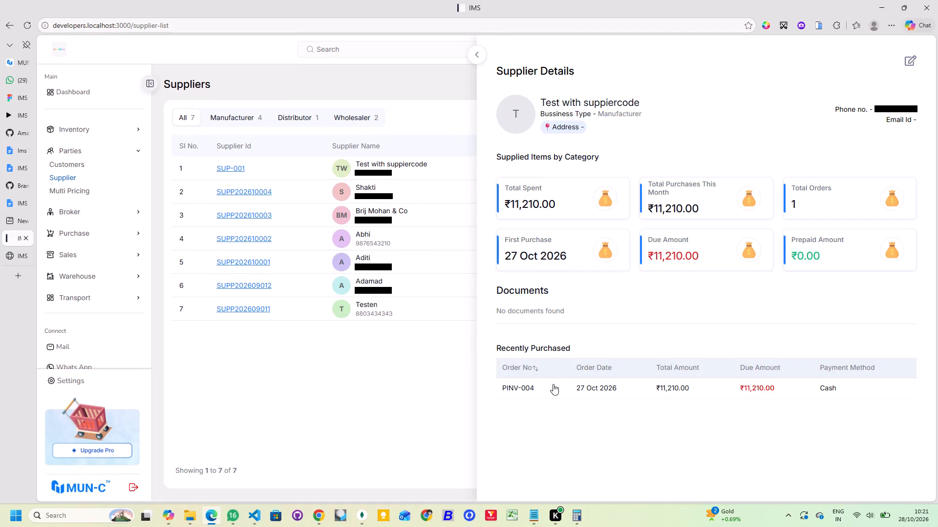
pyautogui.scroll(1, 418, 285)
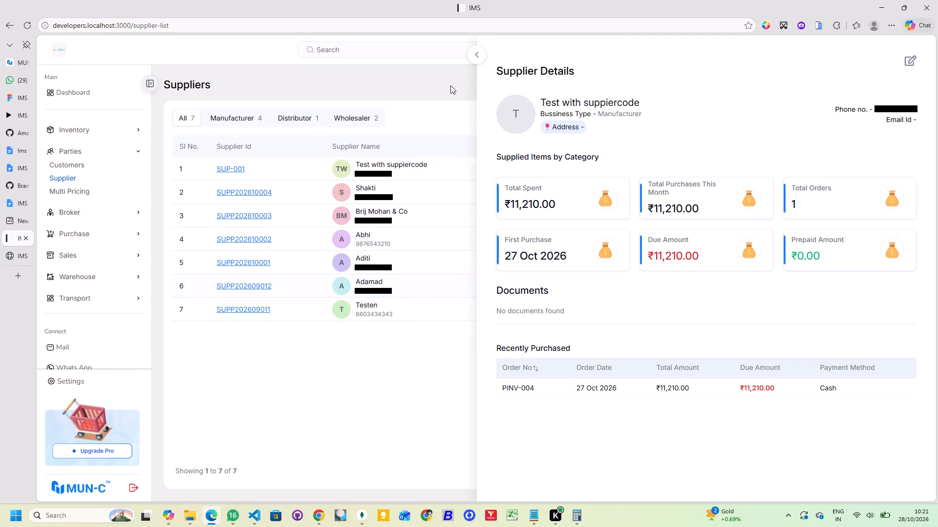
pyautogui.click(475, 54)
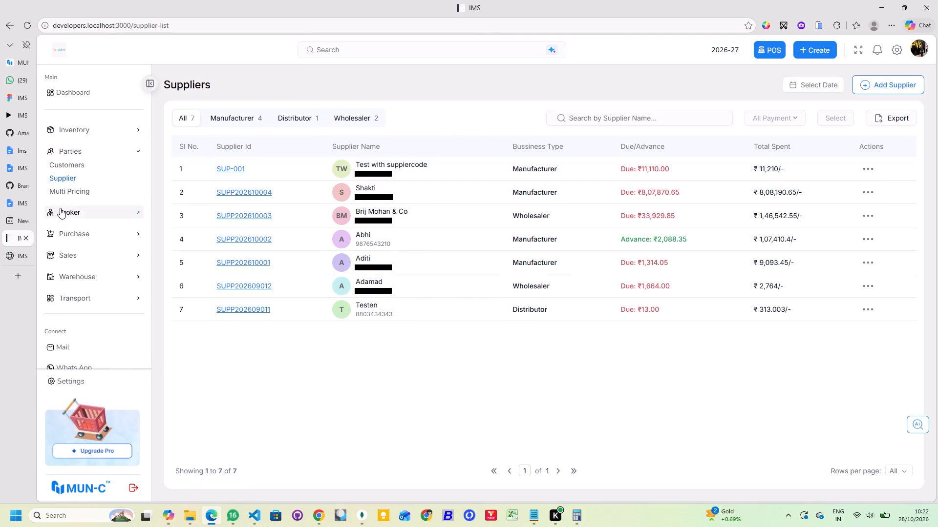
# Look over the Salesman list and the Ledger page in the Broker section.
pyautogui.click(60, 208)
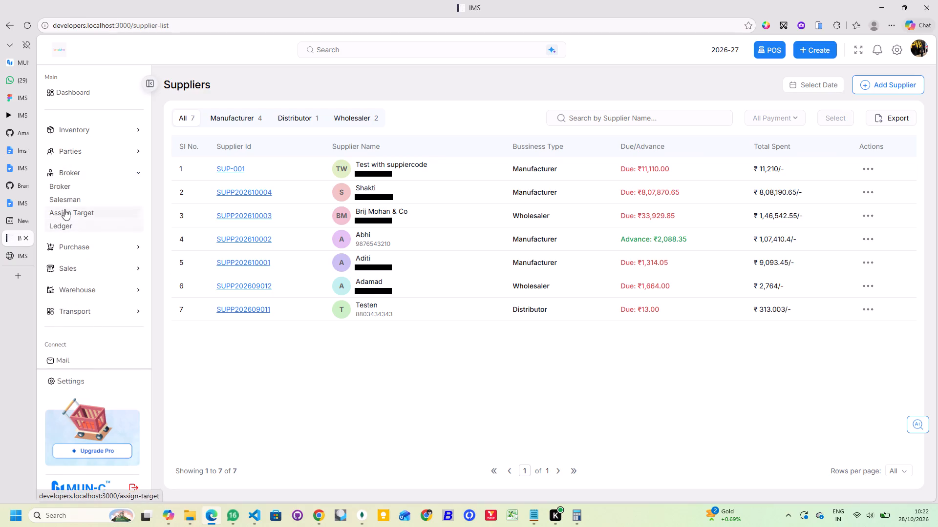
pyautogui.click(64, 198)
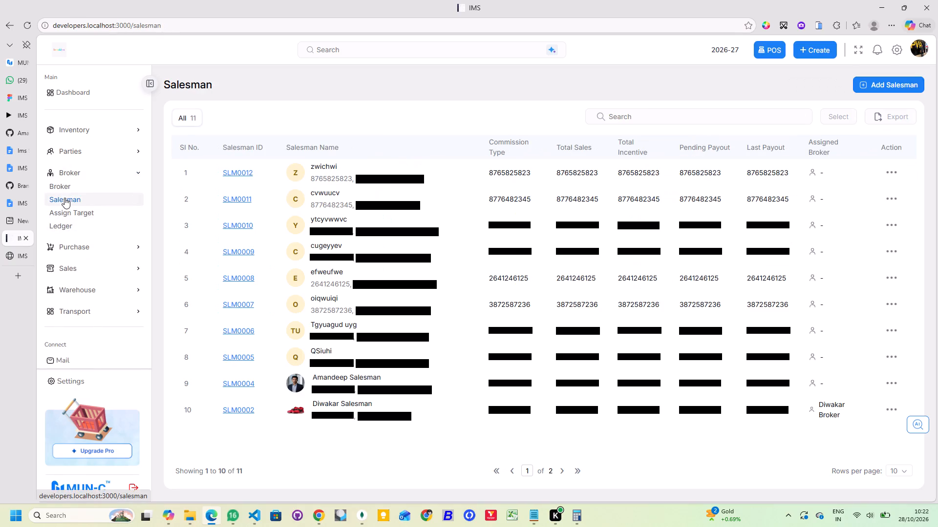
pyautogui.scroll(-1, 238, 333)
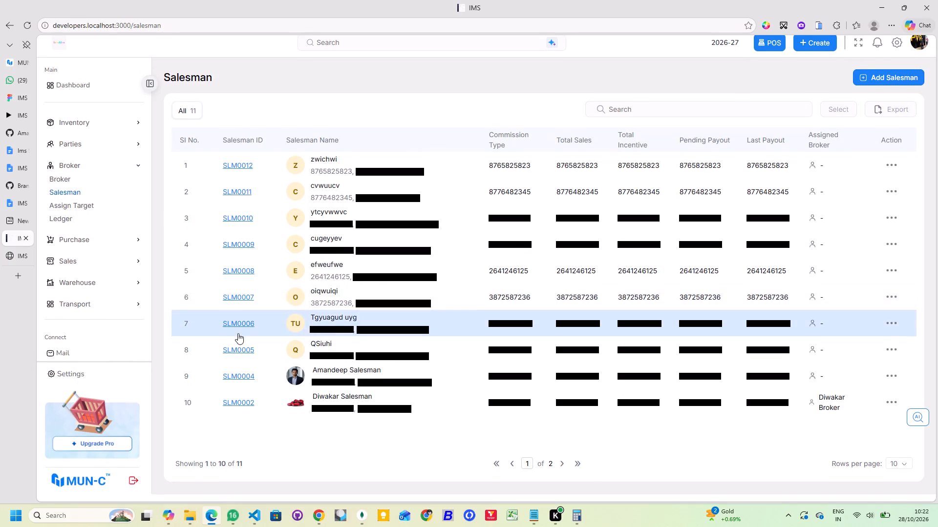
pyautogui.scroll(-1, 238, 333)
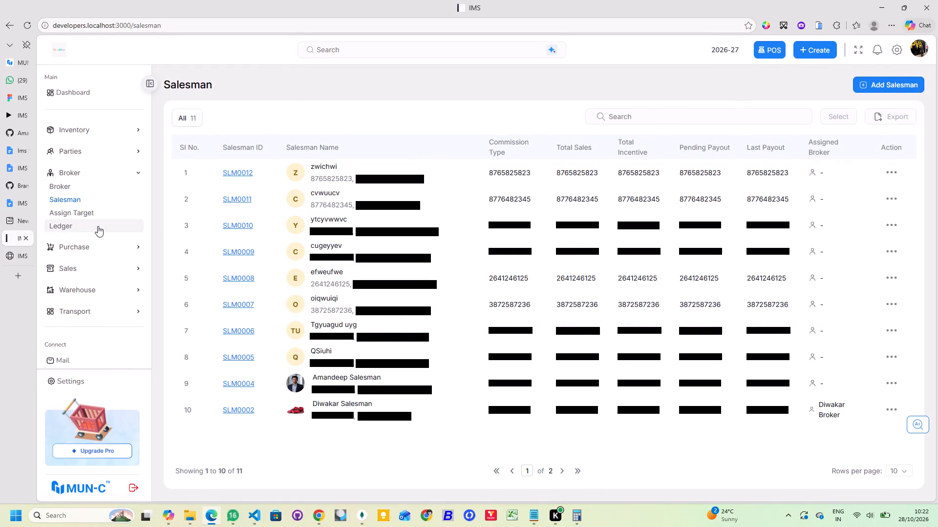
pyautogui.click(98, 226)
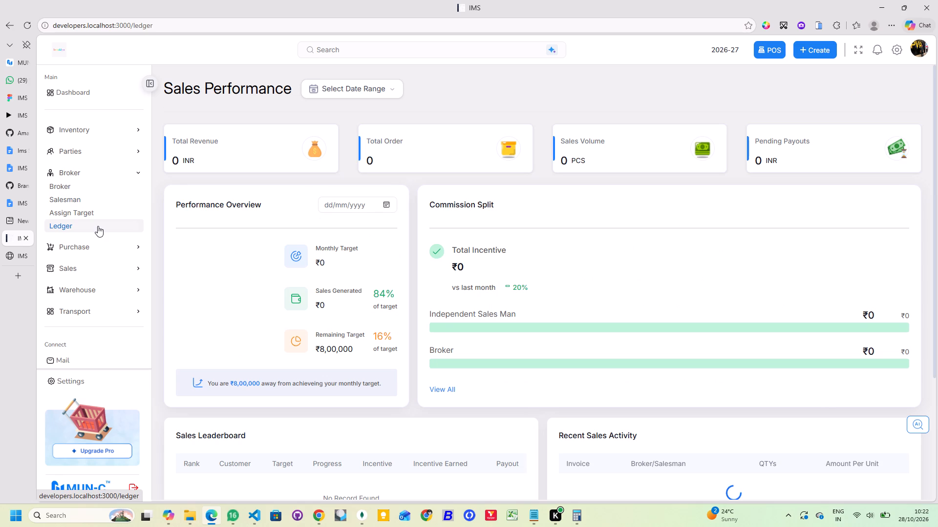
pyautogui.scroll(-1, 172, 313)
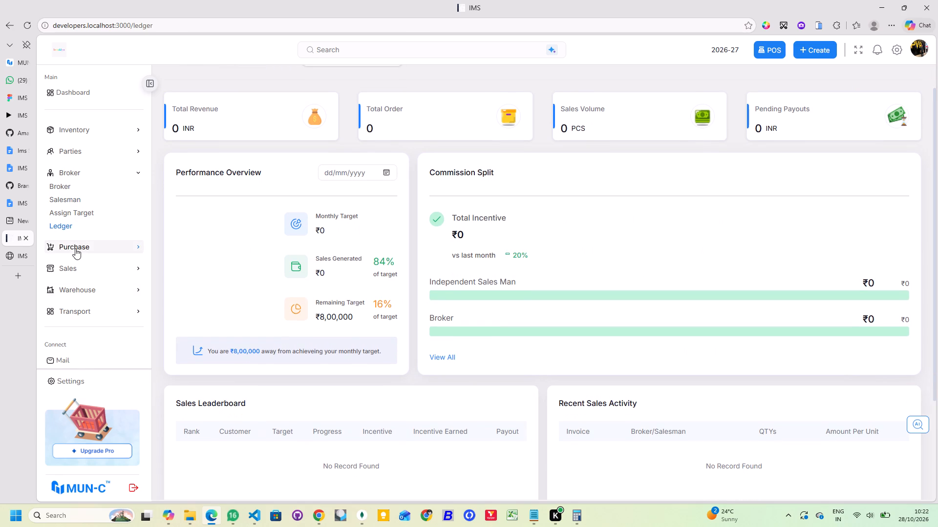
# Go to the Purchase Order list and preview purchase order PO-008, then close the preview.
pyautogui.click(75, 248)
pyautogui.click(81, 206)
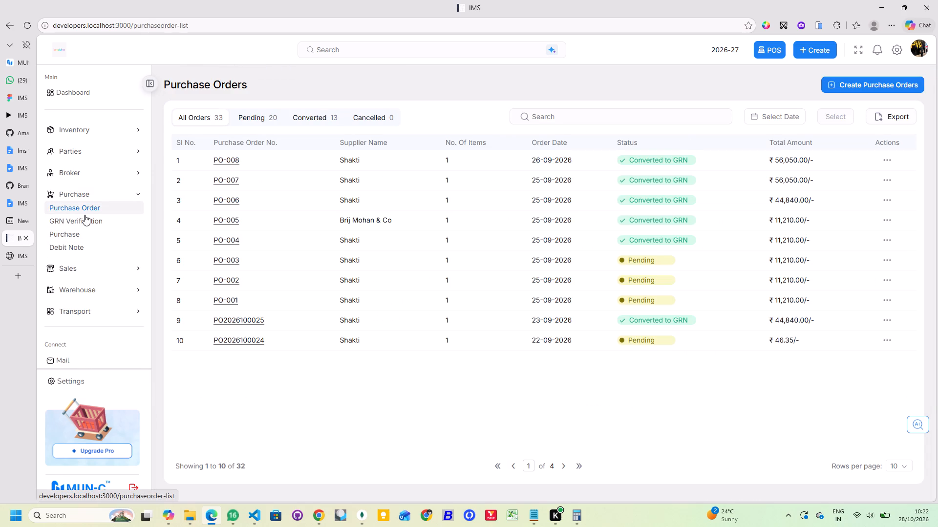
pyautogui.click(85, 215)
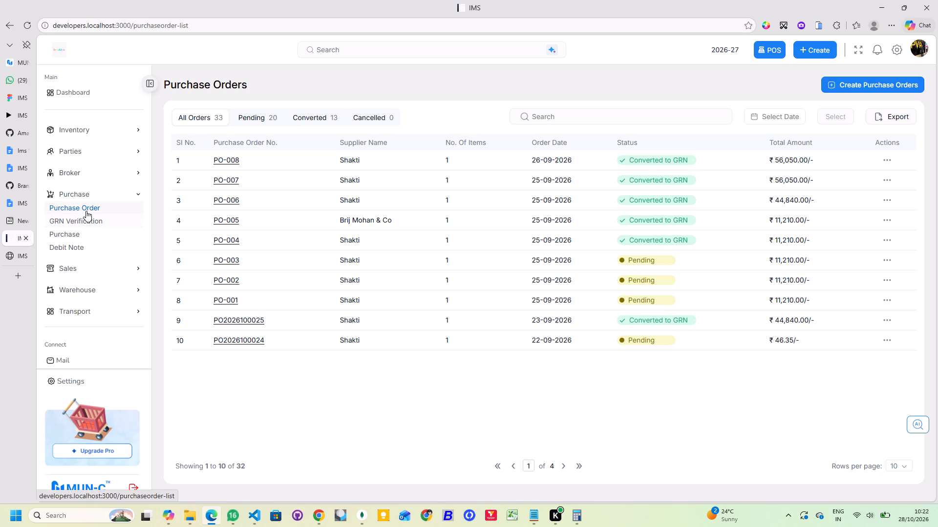
pyautogui.click(86, 211)
pyautogui.click(226, 162)
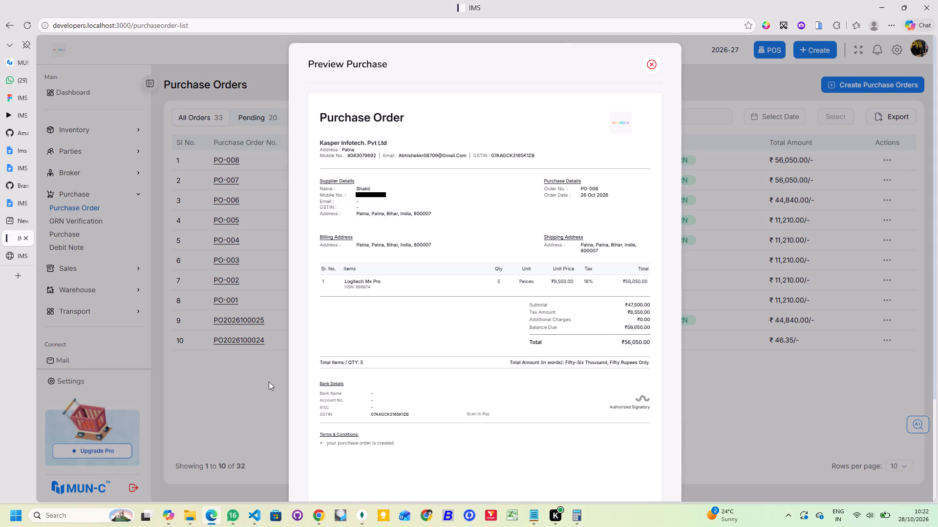
pyautogui.click(256, 378)
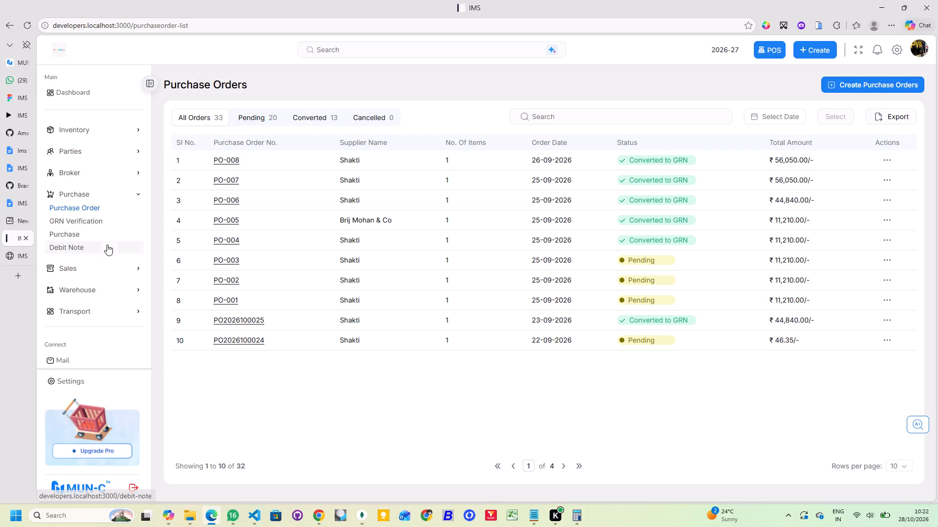
# Examine the Preferences page in the settings, from the application settings through the sales and purchase options.
pyautogui.click(74, 380)
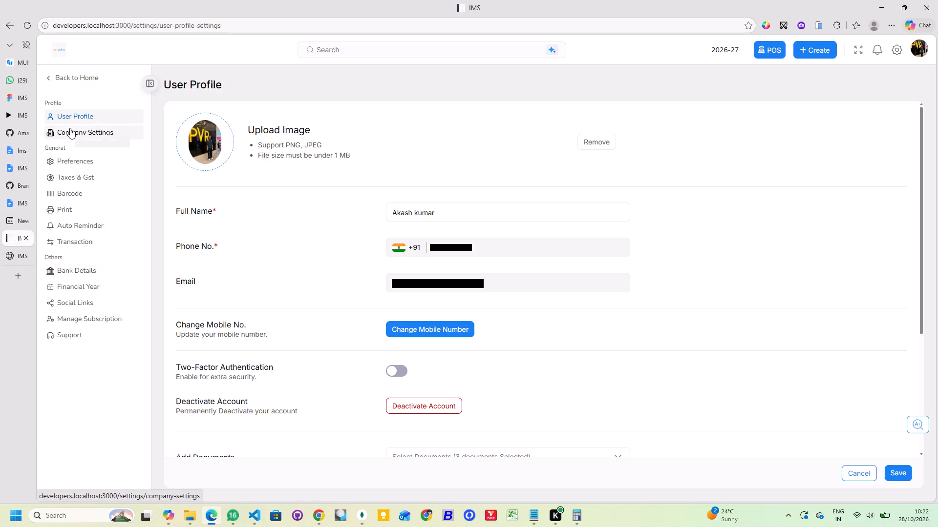
pyautogui.click(76, 158)
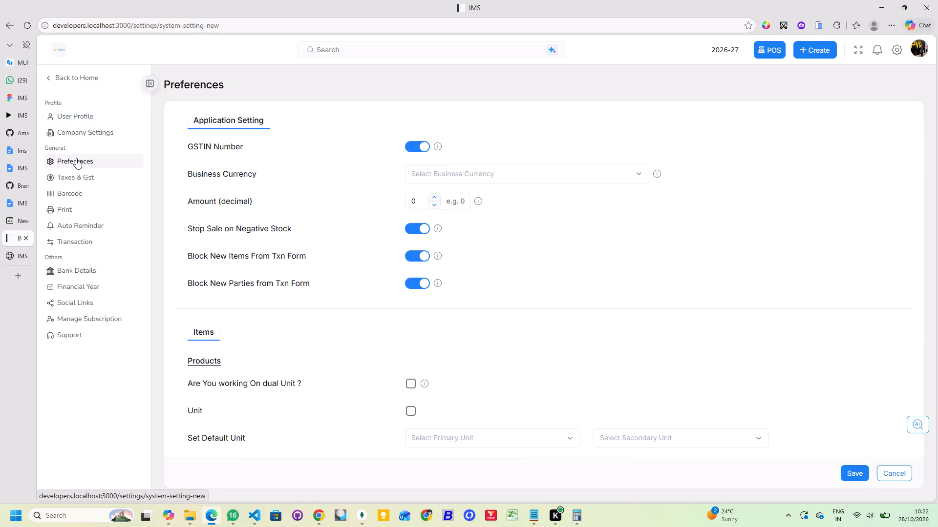
pyautogui.scroll(-5, 223, 302)
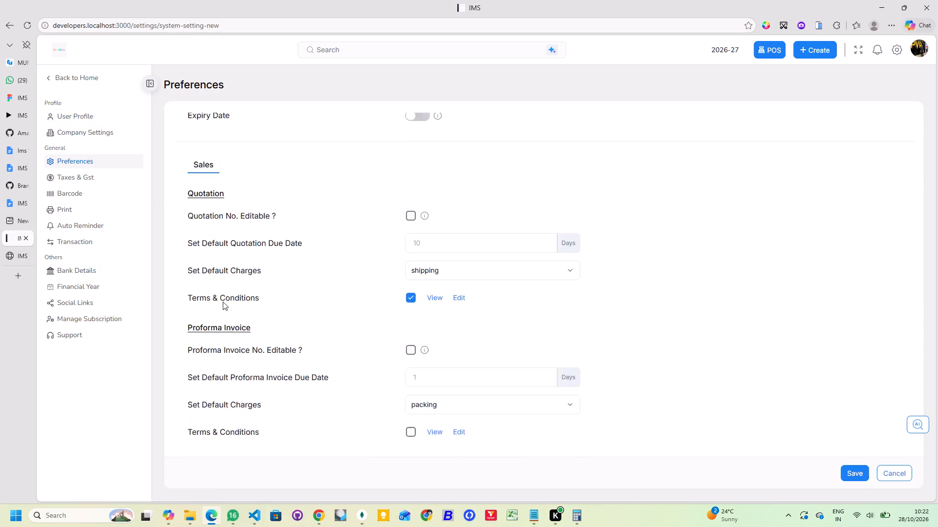
pyautogui.scroll(-5, 223, 302)
pyautogui.scroll(5, 223, 302)
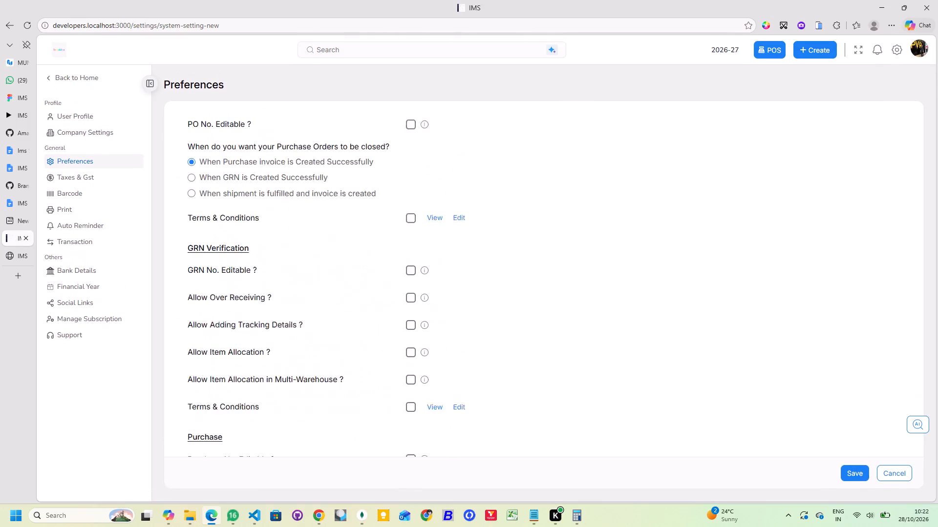
pyautogui.scroll(9, 223, 302)
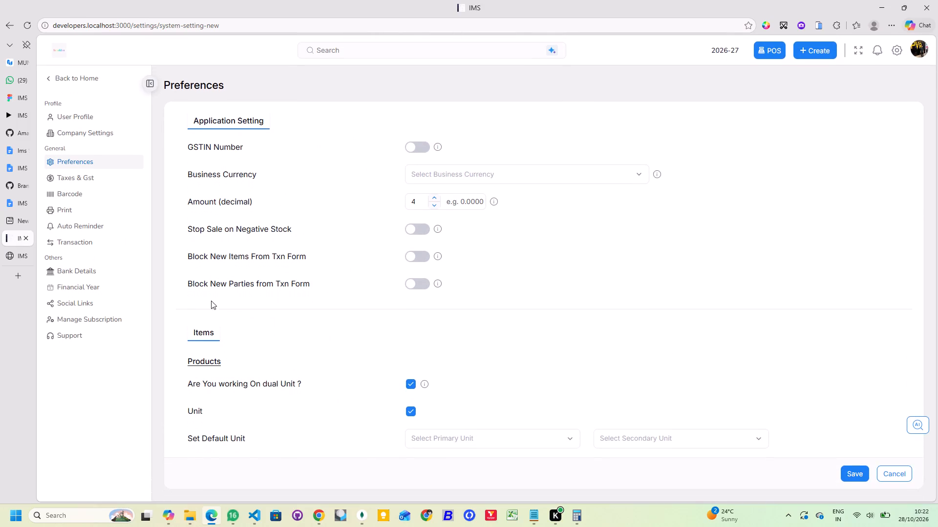
# Review the Company Settings page from the business details to the signature and company stamp sections.
pyautogui.click(68, 132)
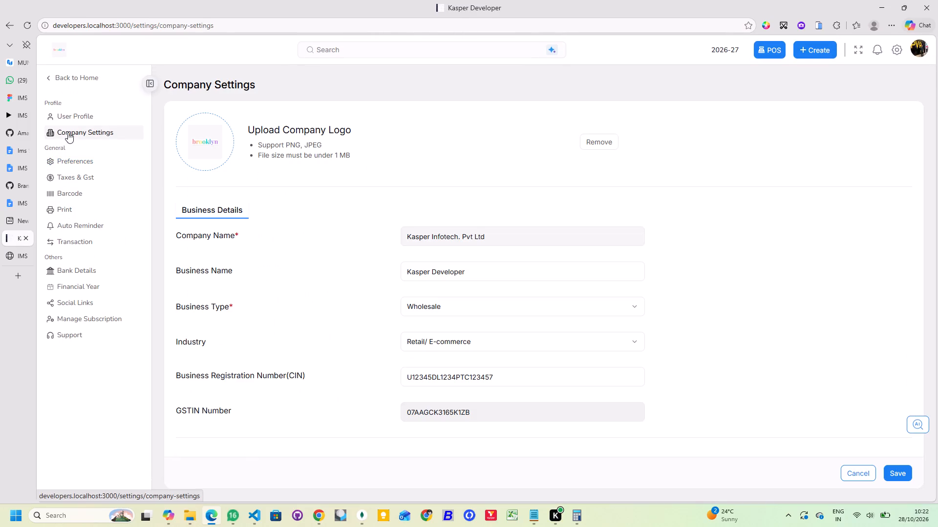
pyautogui.scroll(-4, 179, 232)
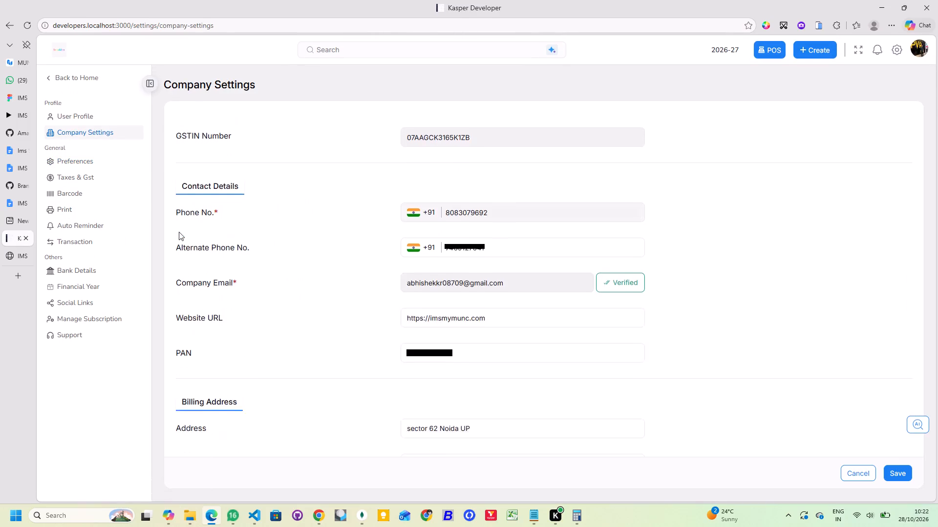
pyautogui.scroll(-6, 179, 232)
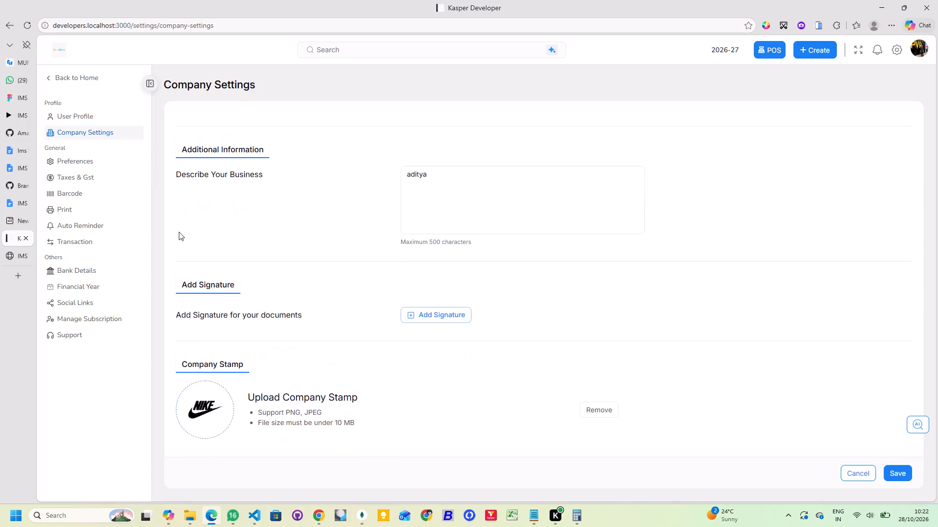
# Add a hand-drawn black signature for the company documents in the Company Settings and accept it.
pyautogui.click(432, 315)
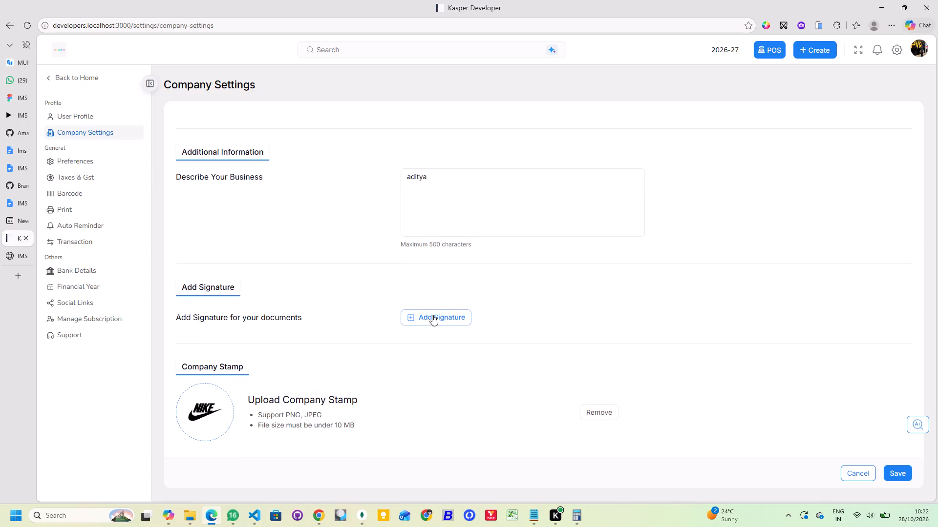
pyautogui.click(391, 175)
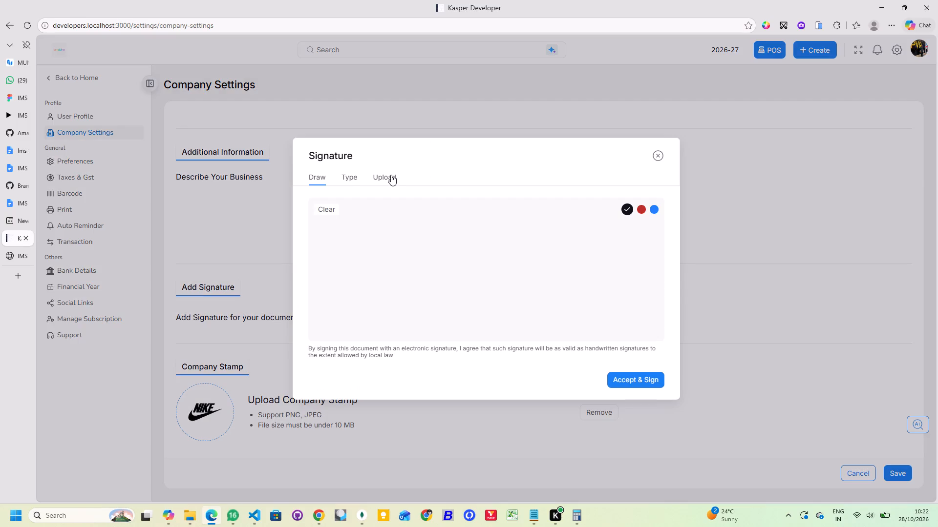
pyautogui.click(356, 179)
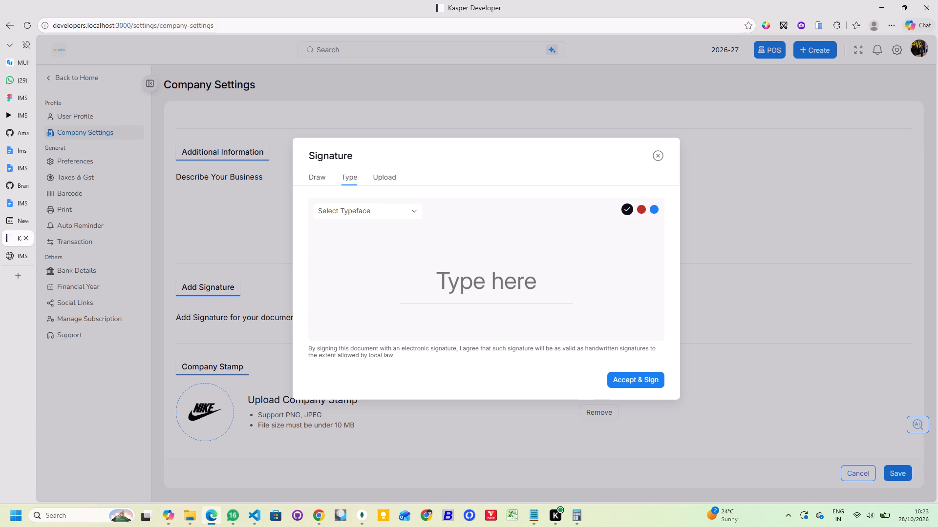
pyautogui.click(317, 178)
pyautogui.moveTo(371, 279); pyautogui.dragTo(388, 271)
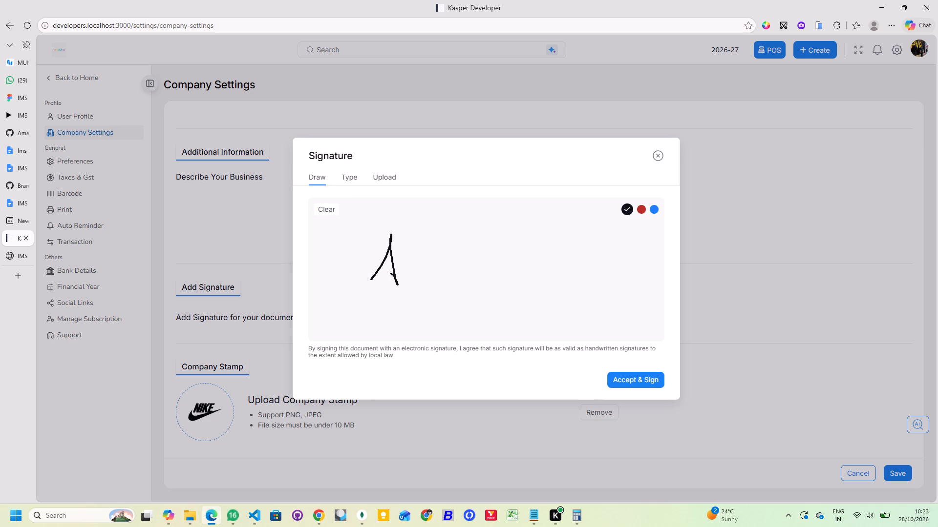
pyautogui.moveTo(388, 271); pyautogui.dragTo(418, 277)
pyautogui.moveTo(418, 277); pyautogui.dragTo(430, 262)
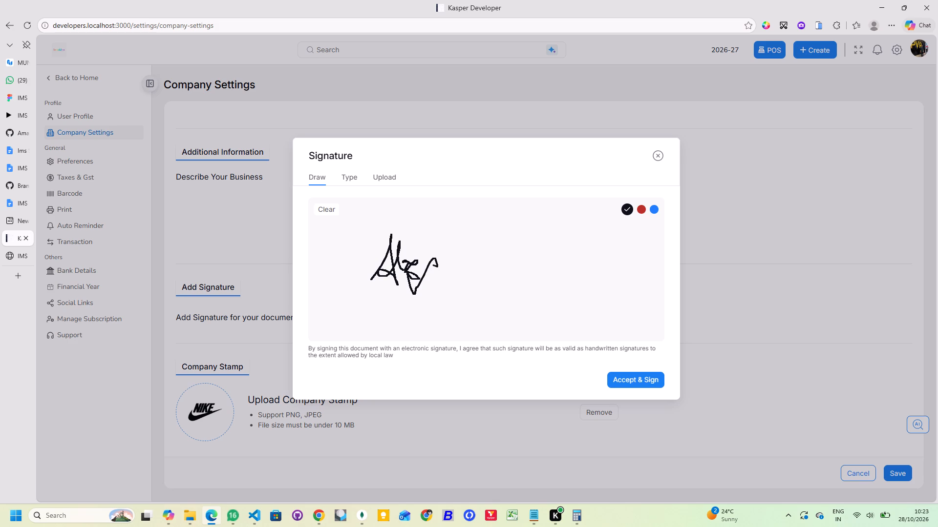
pyautogui.moveTo(430, 262); pyautogui.dragTo(542, 242)
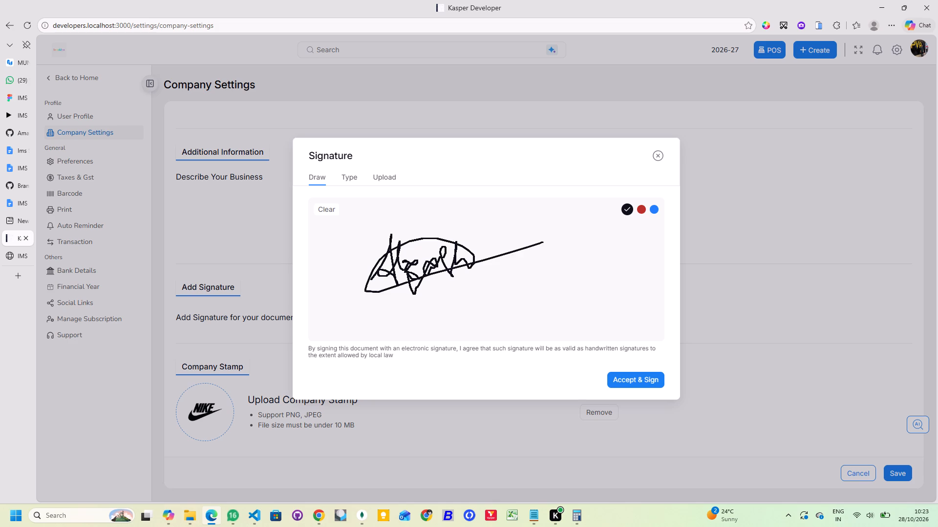
pyautogui.moveTo(542, 242); pyautogui.dragTo(541, 242)
pyautogui.click(636, 381)
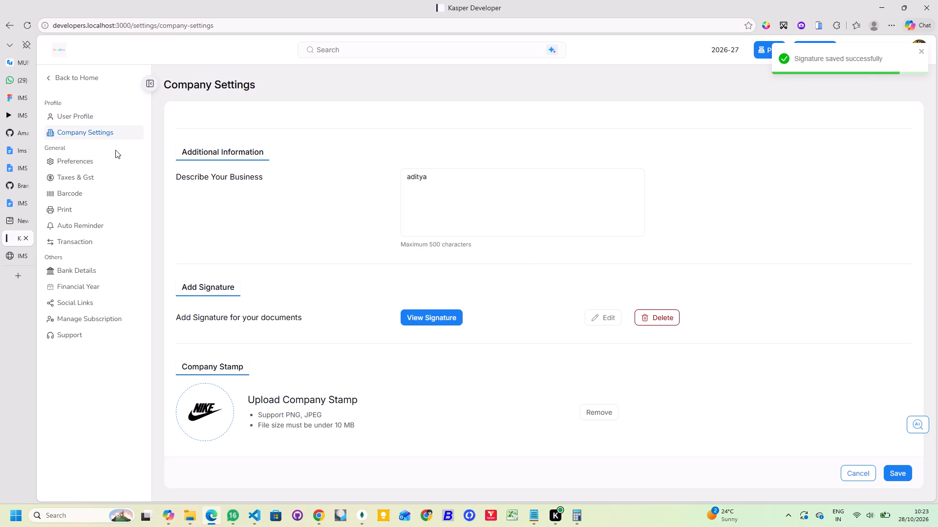
# Duplicate the Company Settings browser tab.
pyautogui.click(7, 234)
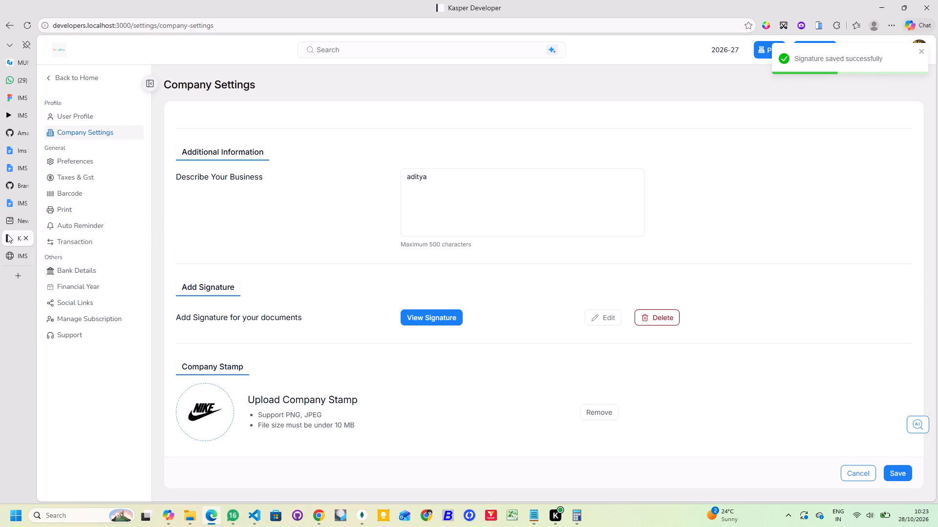
pyautogui.rightClick(7, 234)
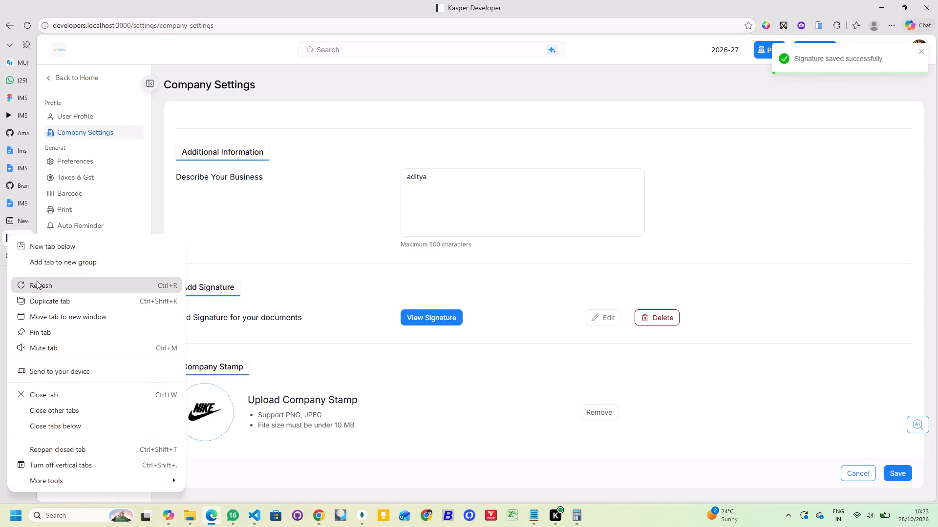
pyautogui.click(39, 297)
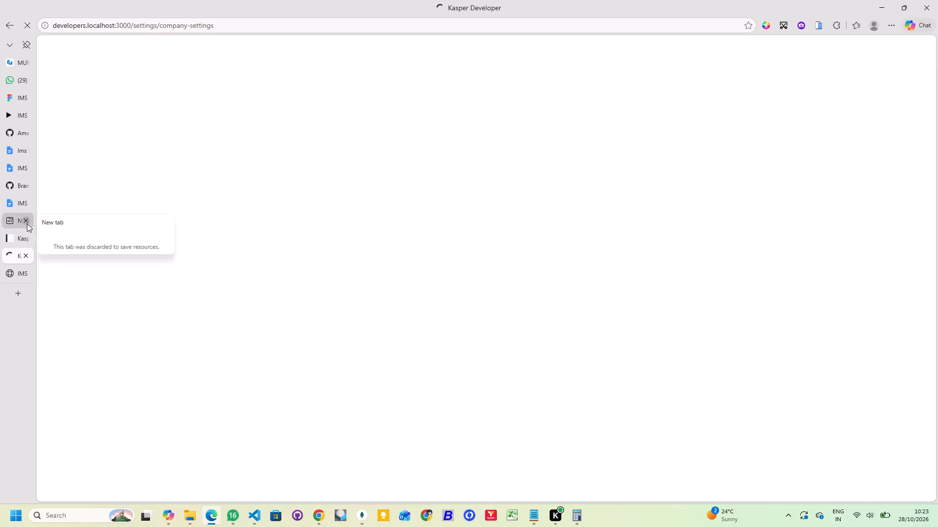
# Close the unused New tab and move the duplicated Company Settings tab above the original.
pyautogui.click(27, 223)
pyautogui.moveTo(5, 238); pyautogui.dragTo(6, 224)
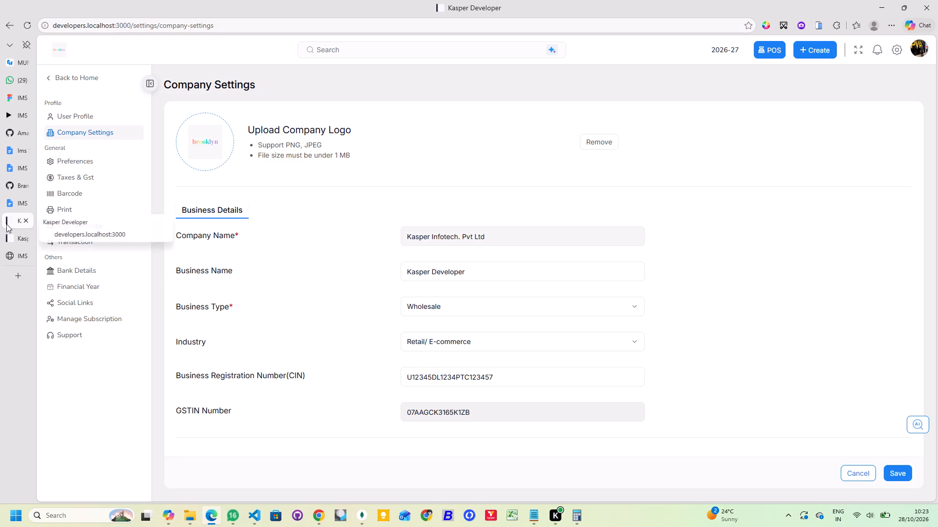
pyautogui.click(6, 224)
pyautogui.click(6, 239)
pyautogui.click(8, 223)
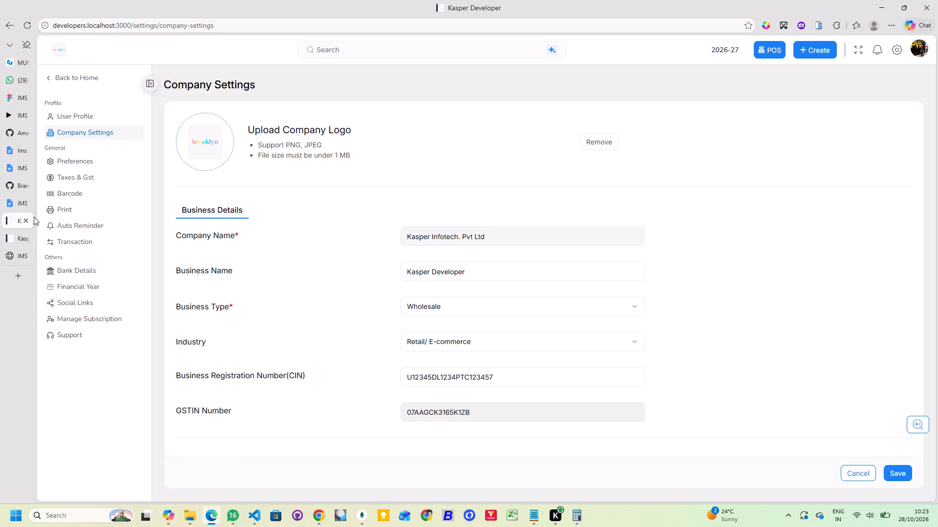
# Go back home in the duplicated tab, open the Purchase Order list, preview PO-008 and close the preview.
pyautogui.click(71, 78)
pyautogui.click(71, 195)
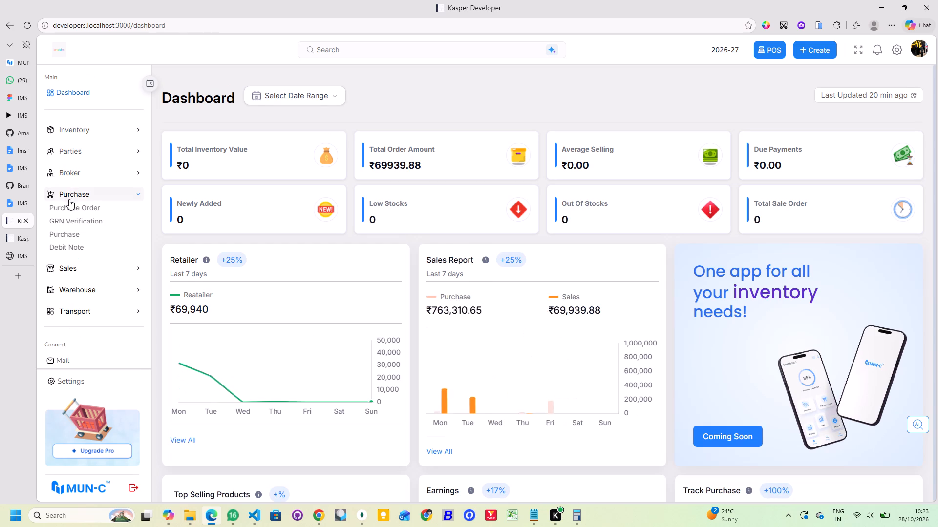
pyautogui.click(66, 205)
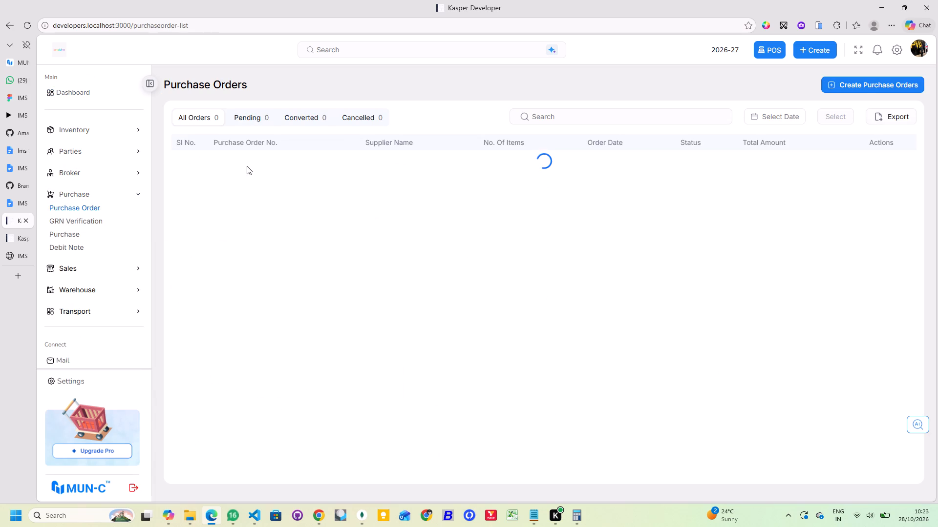
pyautogui.click(226, 161)
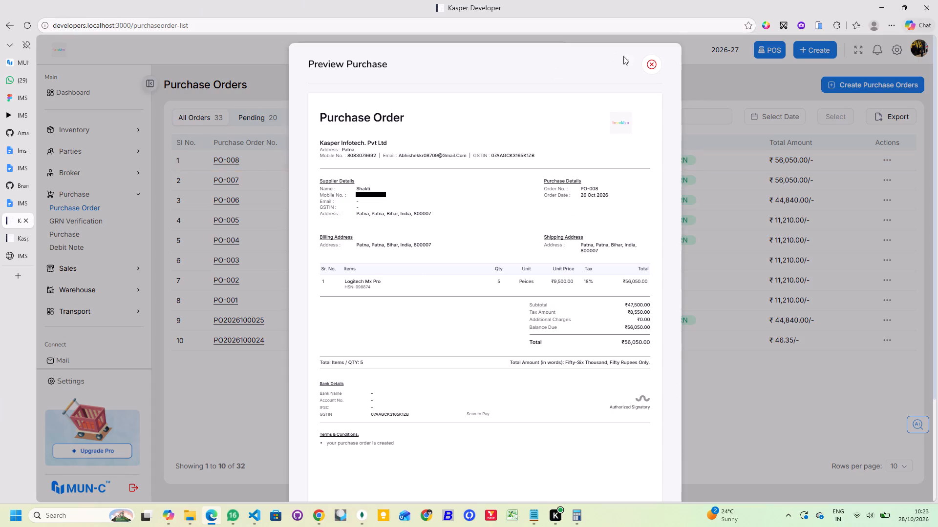
pyautogui.click(651, 63)
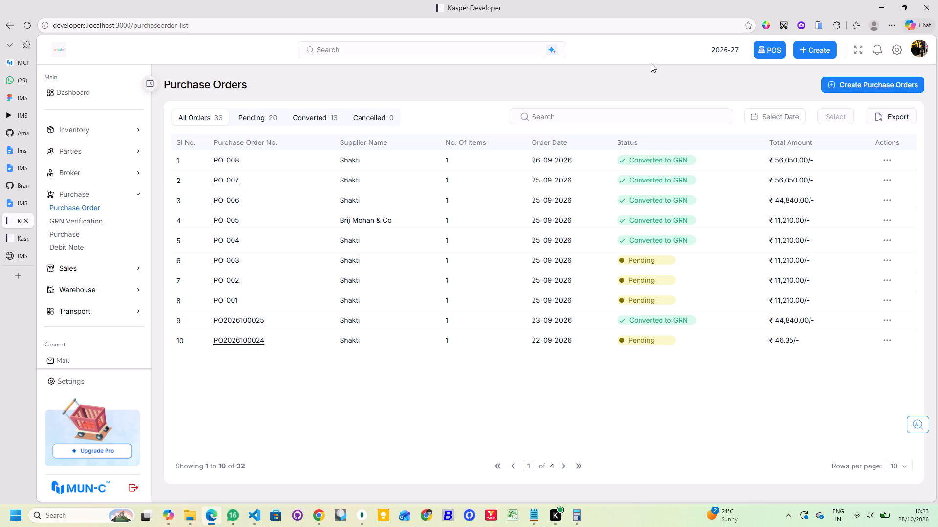
# Reload the Purchase Orders page, look through the PO-008 preview again, and close it.
pyautogui.click(29, 25)
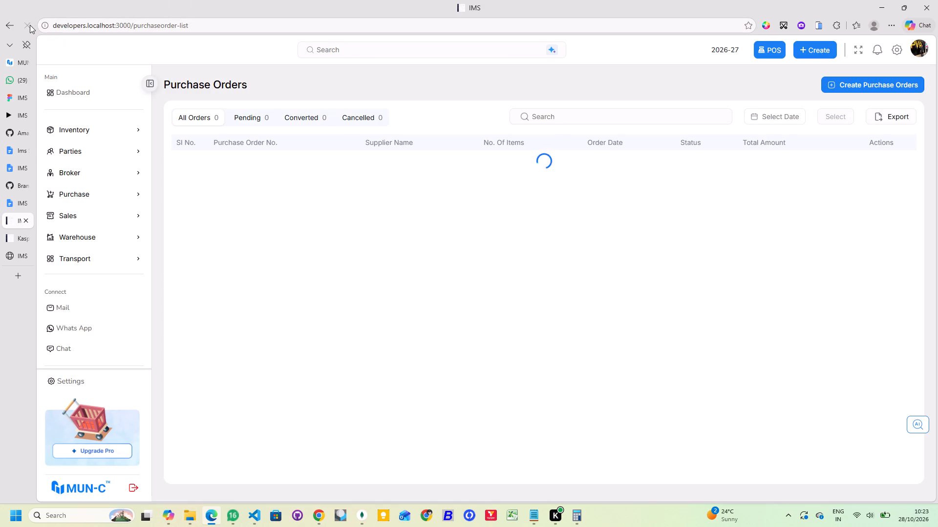
pyautogui.click(234, 159)
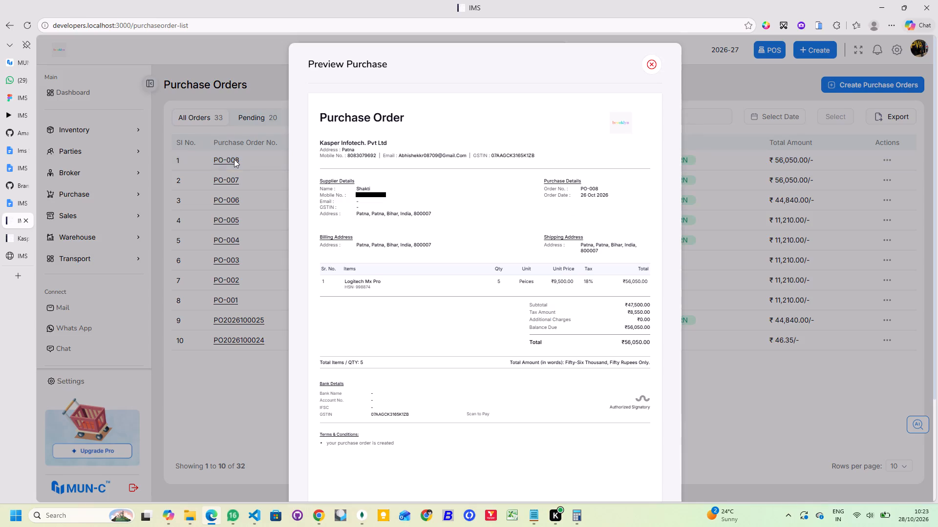
pyautogui.scroll(-7, 528, 283)
pyautogui.scroll(11, 527, 279)
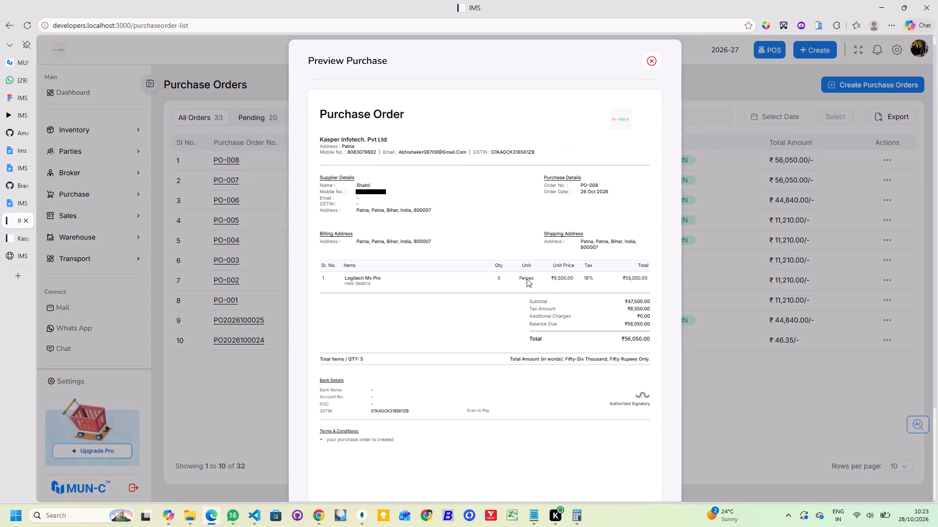
pyautogui.click(655, 67)
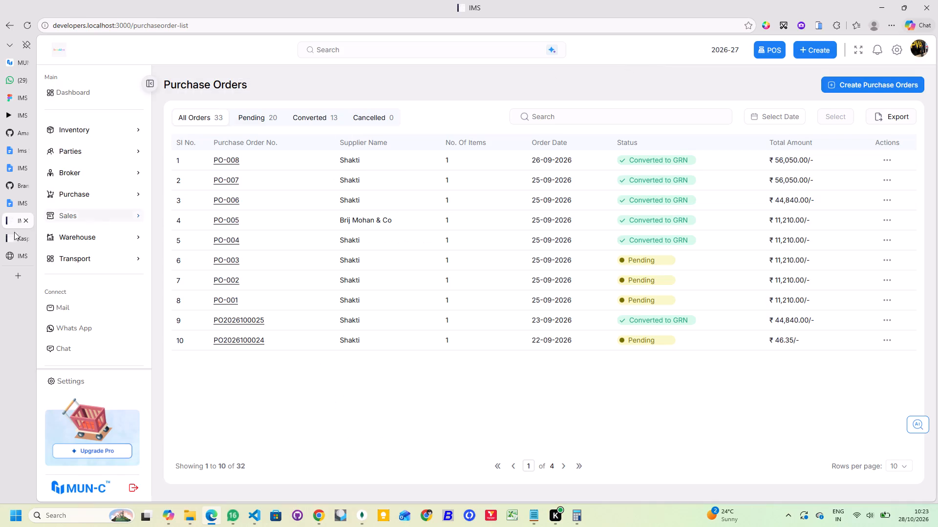
# Return to the Company Settings tab, view the saved signature, and close its view.
pyautogui.click(7, 238)
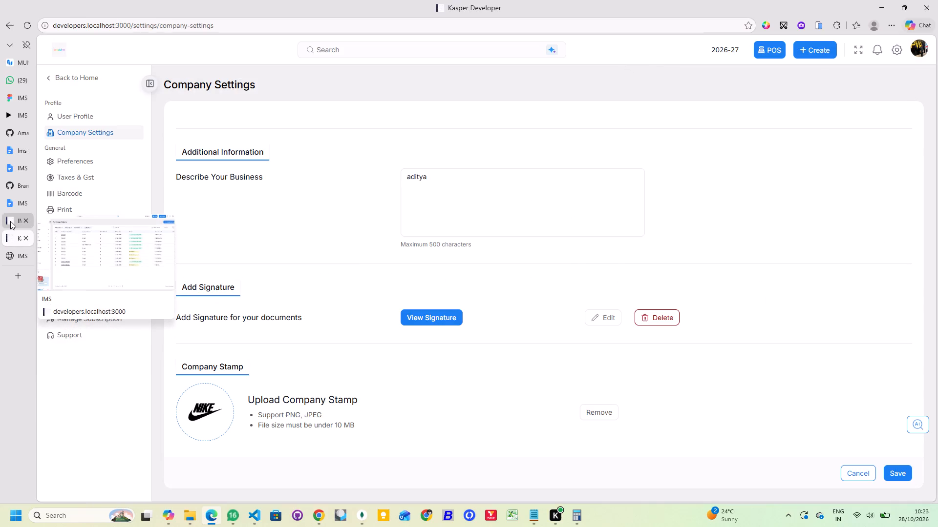
pyautogui.scroll(-3, 415, 323)
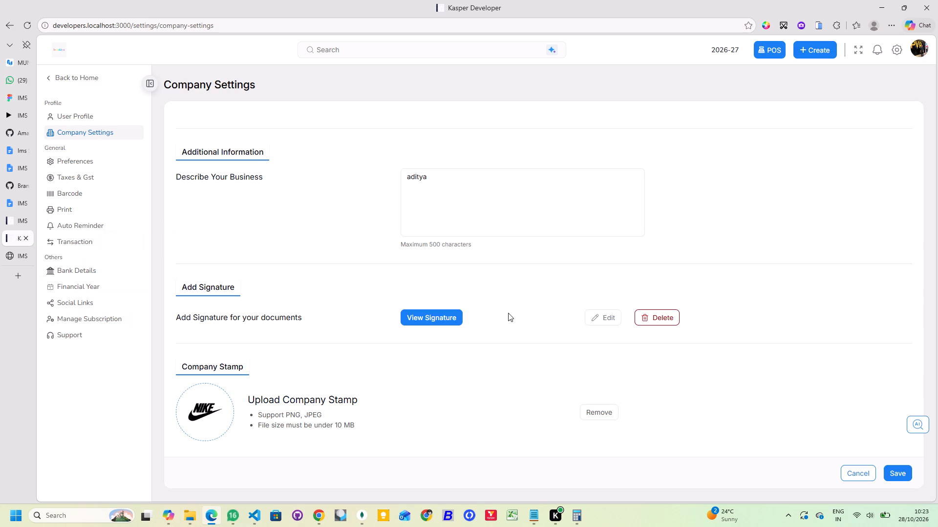
pyautogui.click(443, 314)
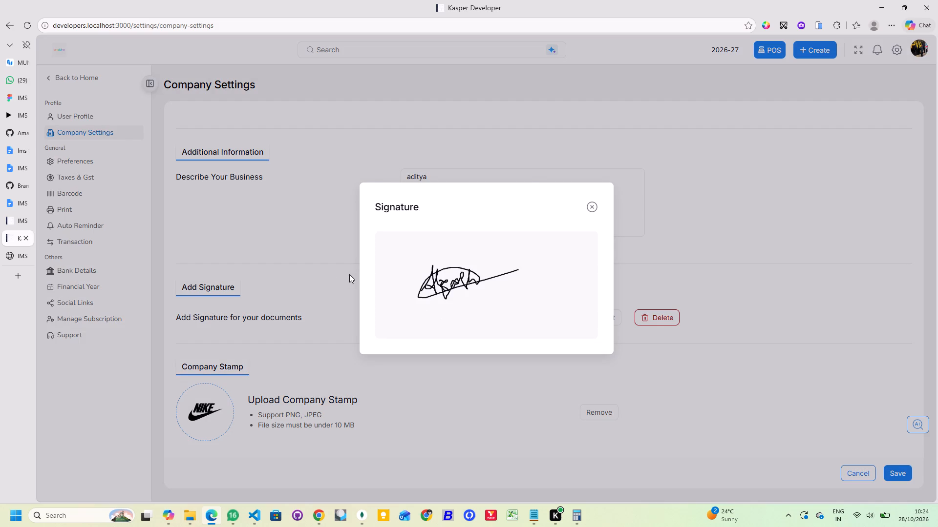
pyautogui.click(310, 273)
# Switch back to the Purchase Orders tab, preview purchase order PO-004, and close the preview.
pyautogui.click(6, 220)
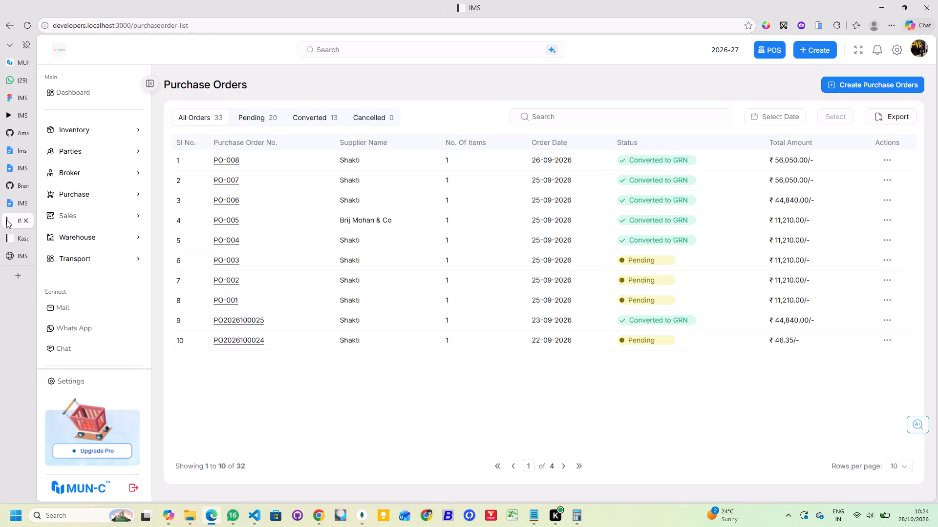
pyautogui.rightClick(388, 93)
pyautogui.click(405, 120)
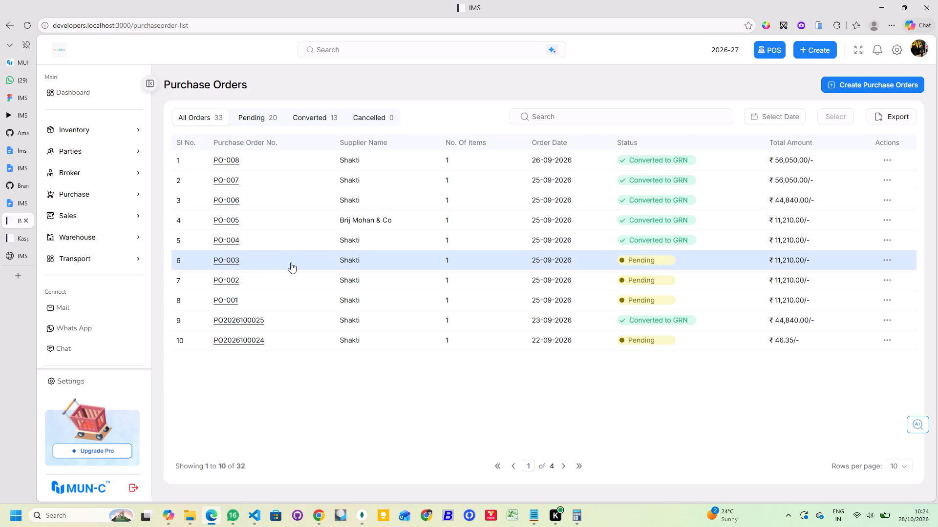
pyautogui.click(227, 238)
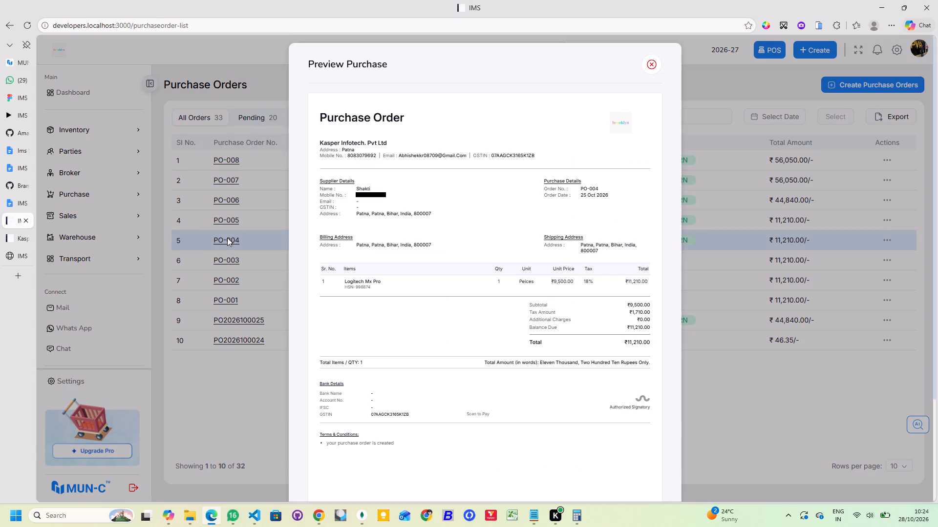
pyautogui.click(650, 62)
pyautogui.click(9, 234)
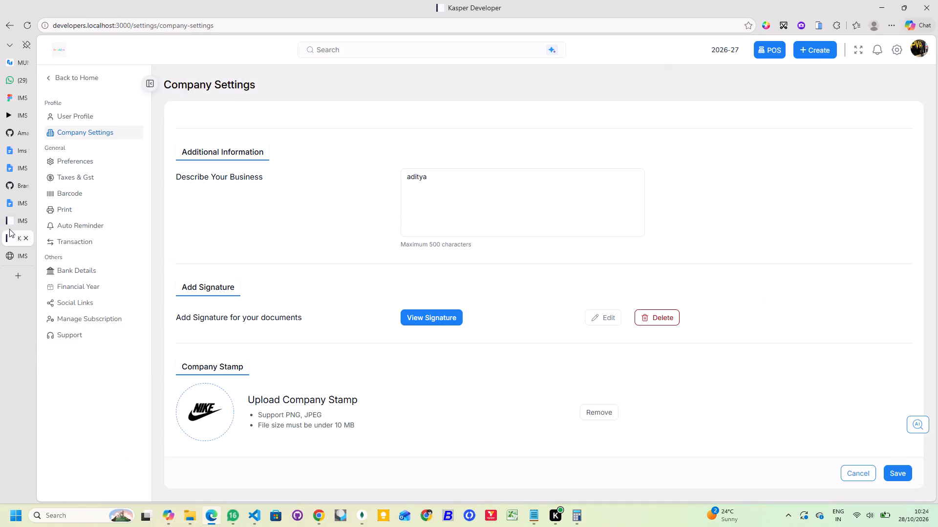
pyautogui.click(7, 220)
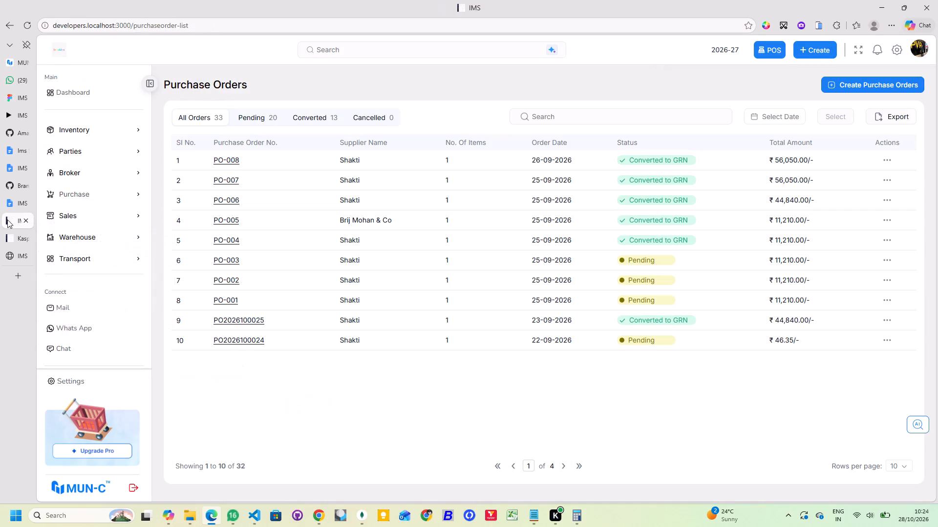
# Open the Sale Invoice list in the Sales section, look through the preview of invoice INV-005, and close it.
pyautogui.click(76, 215)
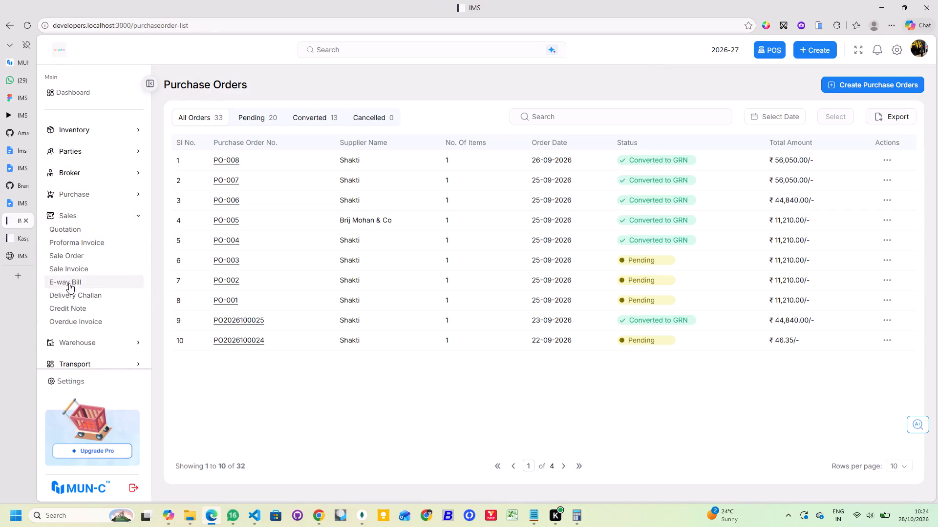
pyautogui.click(69, 283)
pyautogui.click(72, 262)
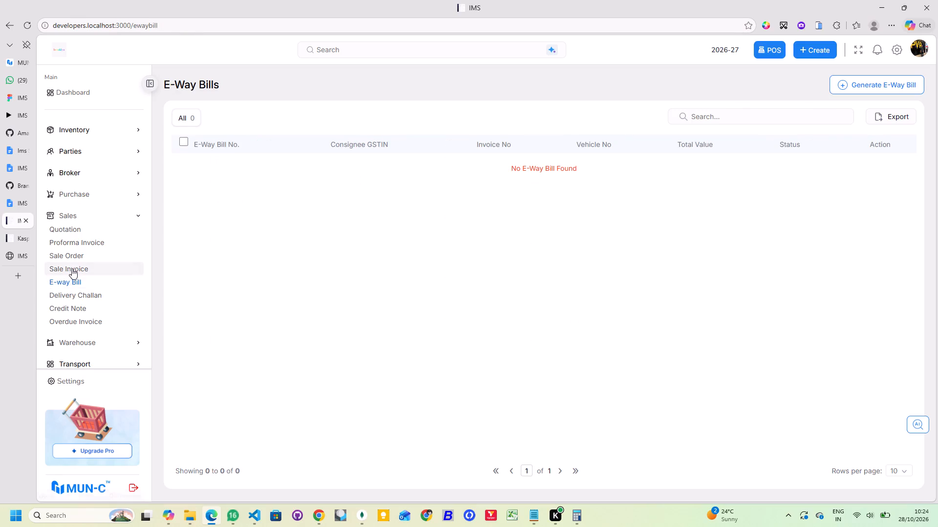
pyautogui.click(72, 268)
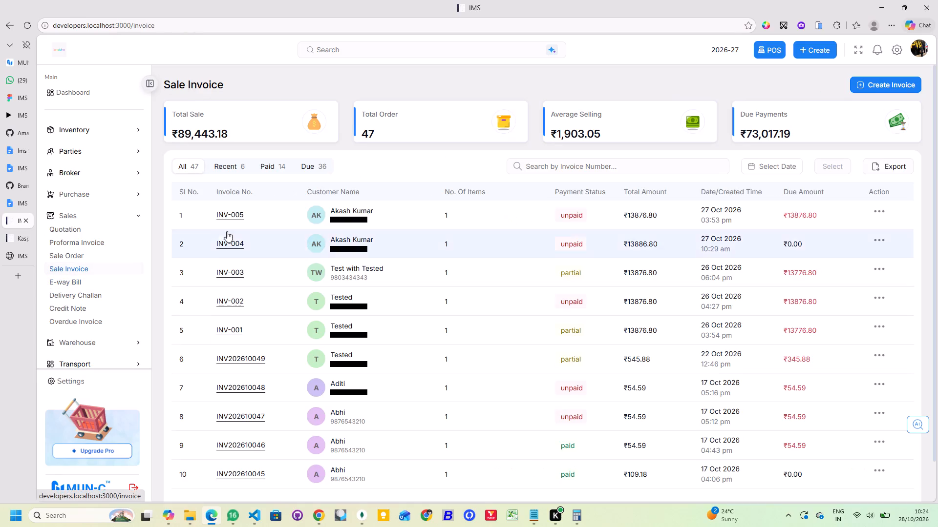
pyautogui.click(227, 215)
pyautogui.scroll(-3, 491, 303)
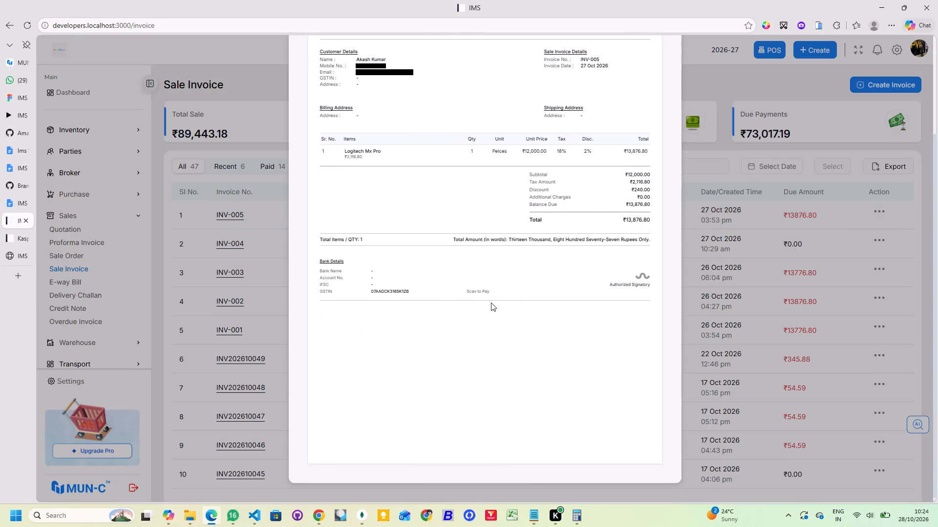
pyautogui.scroll(-2, 491, 303)
pyautogui.scroll(6, 491, 303)
pyautogui.click(647, 64)
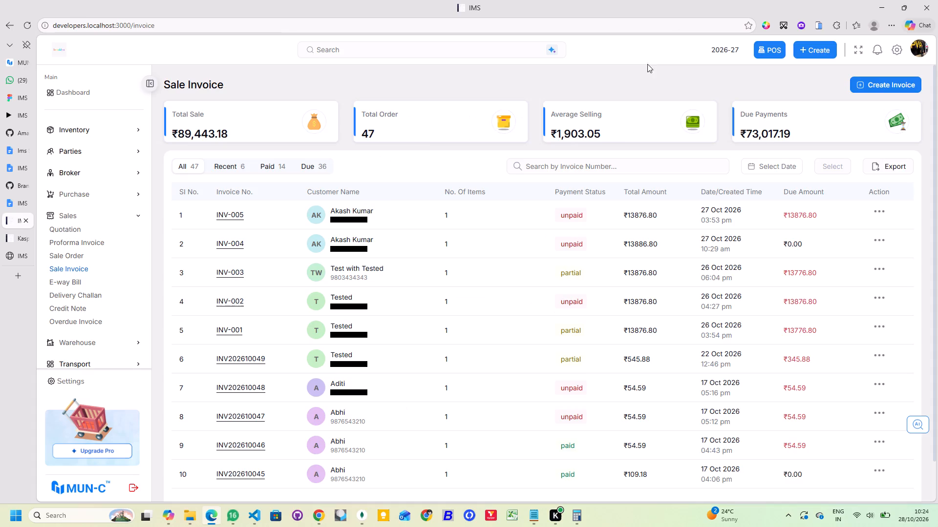
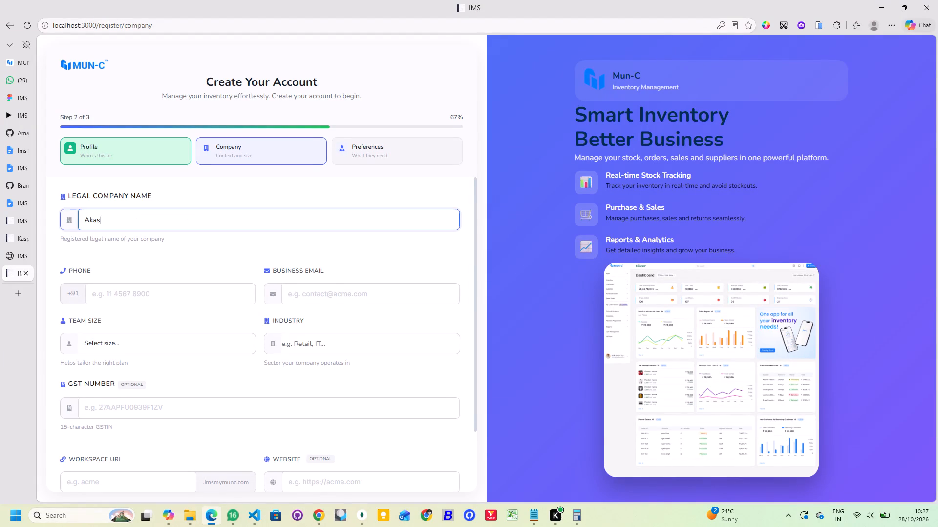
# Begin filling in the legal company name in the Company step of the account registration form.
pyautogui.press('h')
# Replace the legal company name in the Company step of the registration form with Akash Tech.
pyautogui.press('BackSpace')
pyautogui.press('BackSpace')
pyautogui.press('BackSpace')
pyautogui.press('BackSpace')
pyautogui.press('BackSpace')
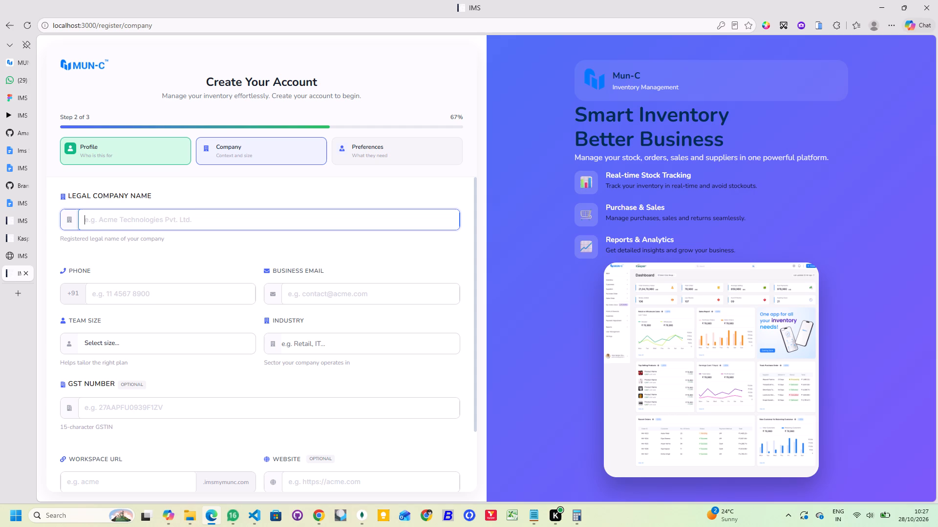
pyautogui.write('Akash')
pyautogui.press('space')
pyautogui.write('Tech')
pyautogui.click(176, 196)
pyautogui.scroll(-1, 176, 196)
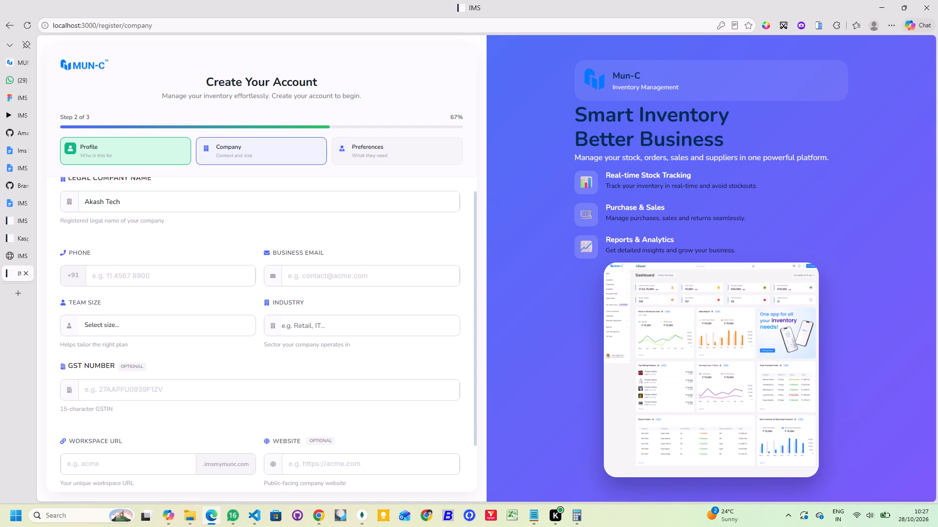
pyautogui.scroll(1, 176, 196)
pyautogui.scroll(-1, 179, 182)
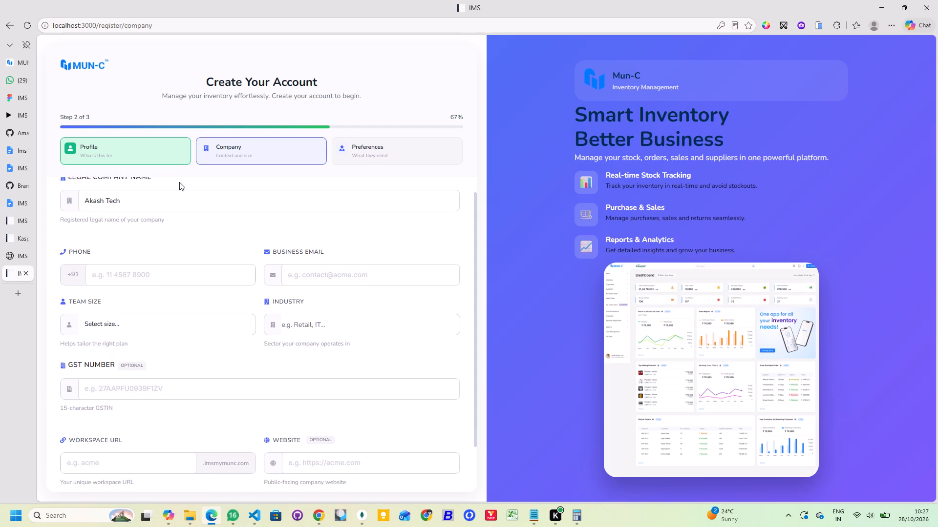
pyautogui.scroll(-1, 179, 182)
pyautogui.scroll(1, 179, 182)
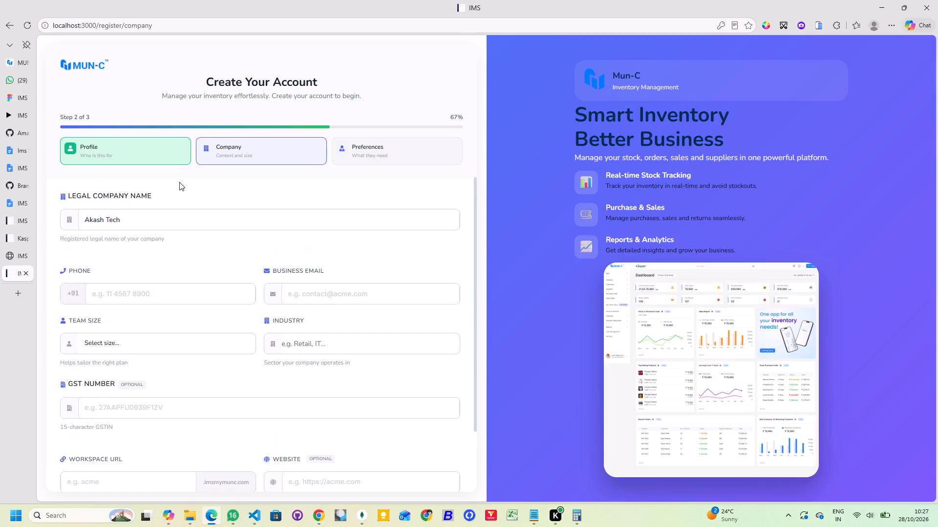
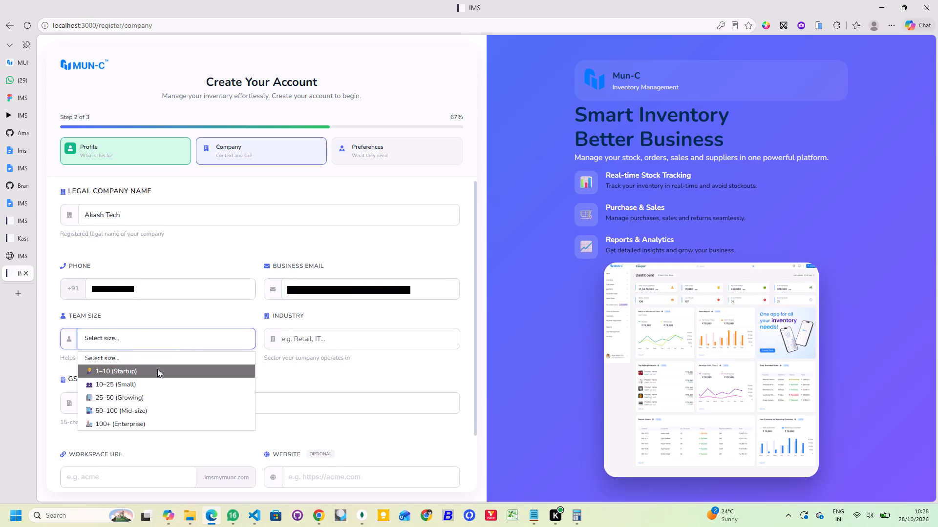
# Set the company's industry to Retail & E-Commerce in the Company step of the registration form.
pyautogui.click(299, 341)
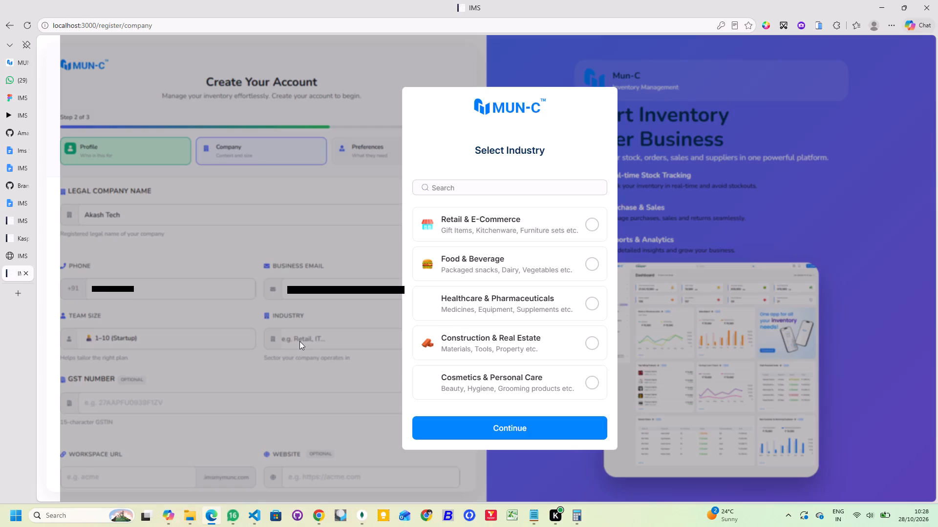
pyautogui.click(593, 225)
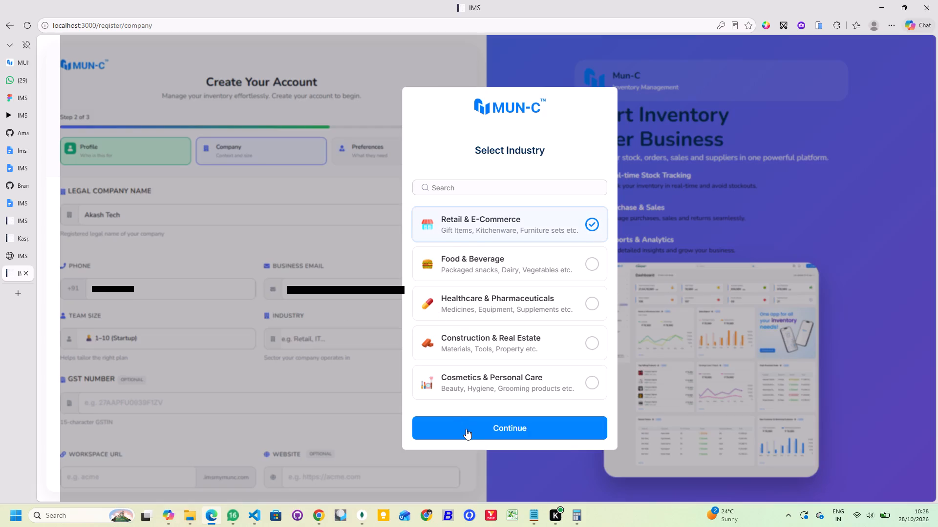
pyautogui.click(466, 429)
# Enter akash as the workspace URL, leave the GST number and website blank, and continue to the Preferences step.
pyautogui.scroll(-1, 277, 384)
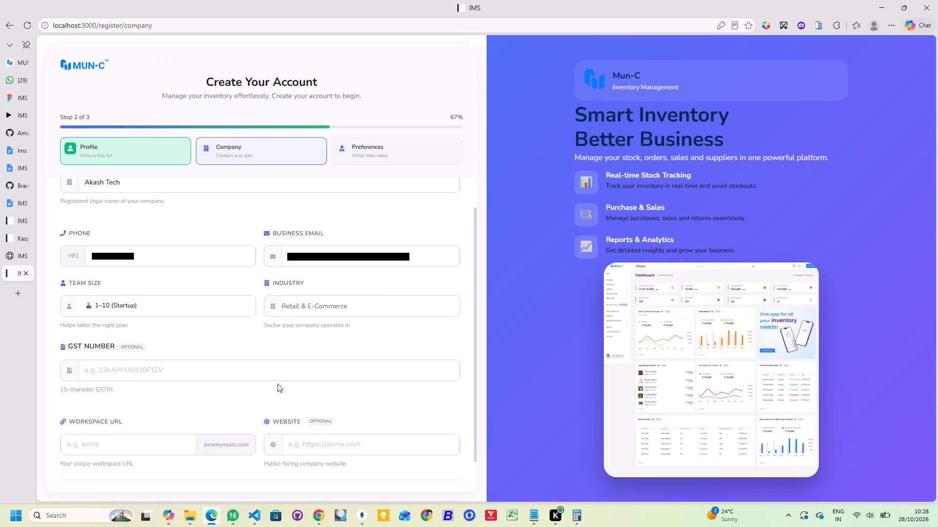
pyautogui.scroll(-1, 277, 384)
pyautogui.click(270, 369)
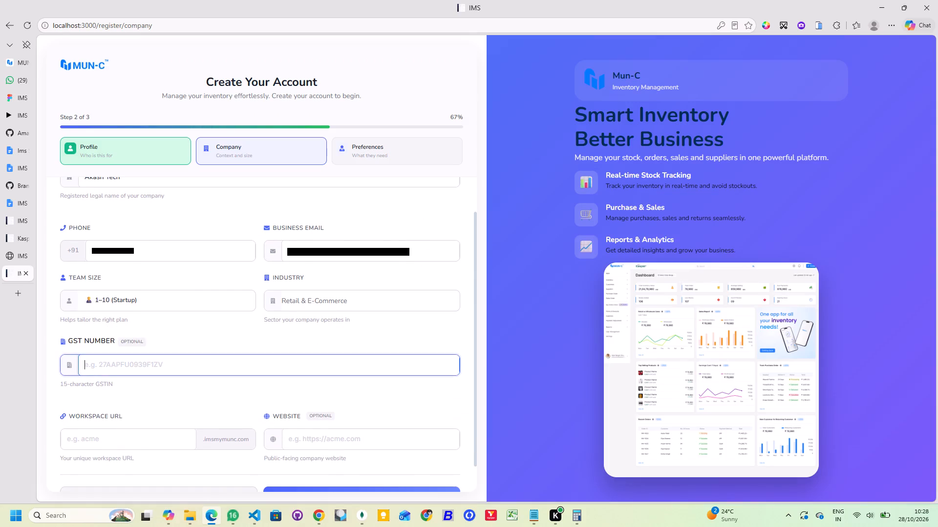
pyautogui.scroll(-1, 270, 369)
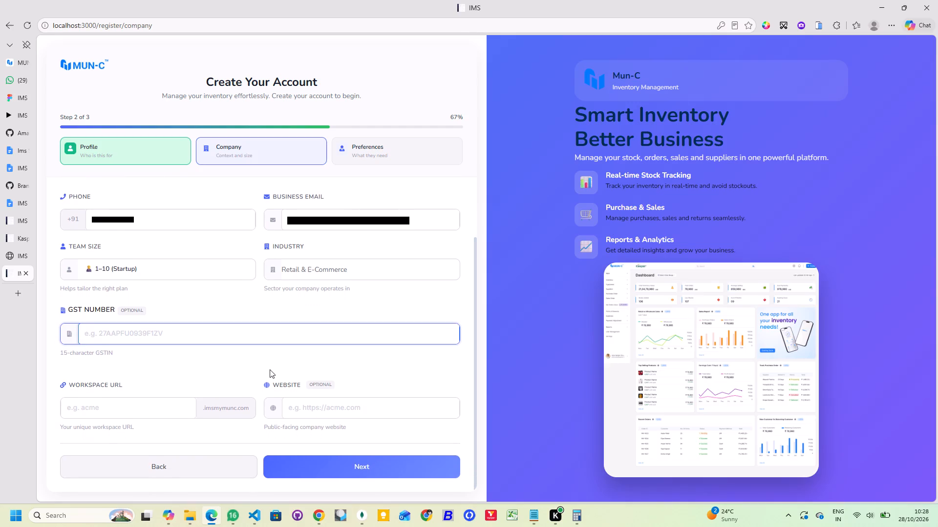
pyautogui.click(142, 412)
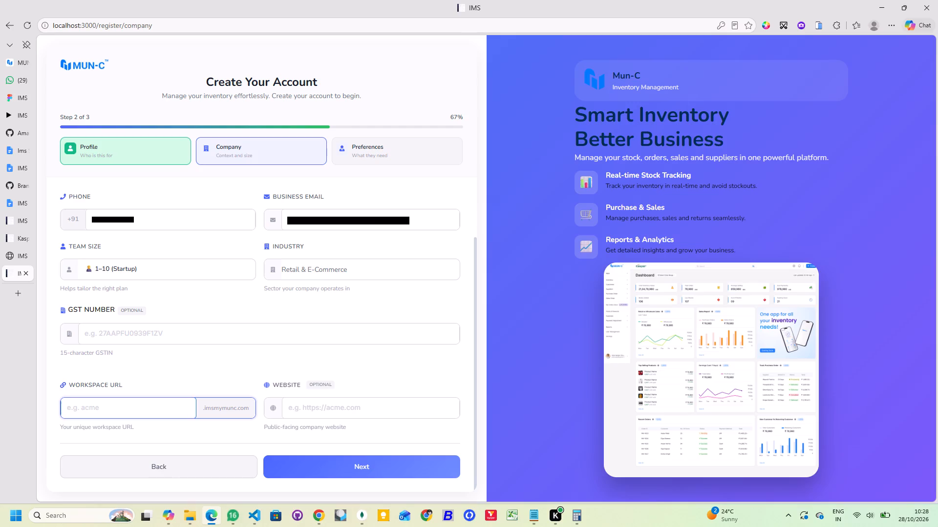
pyautogui.write('akash')
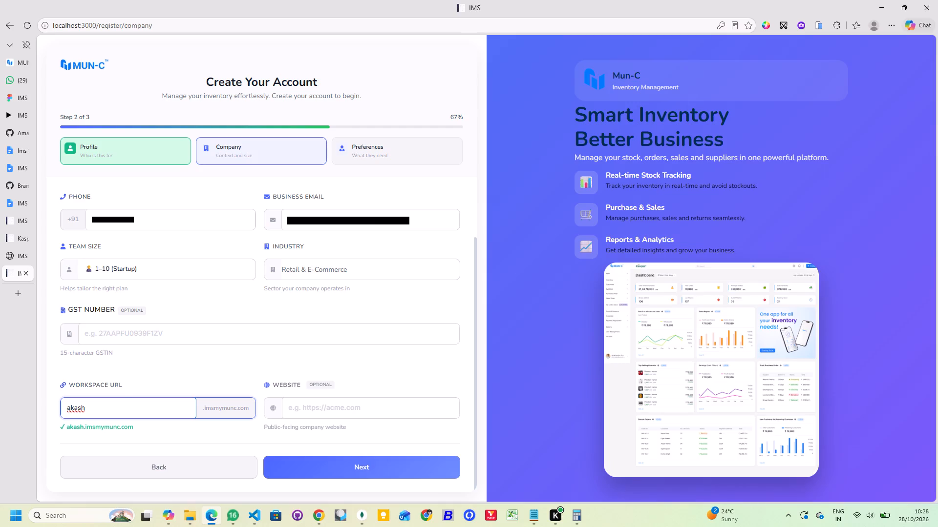
pyautogui.scroll(-1, 305, 418)
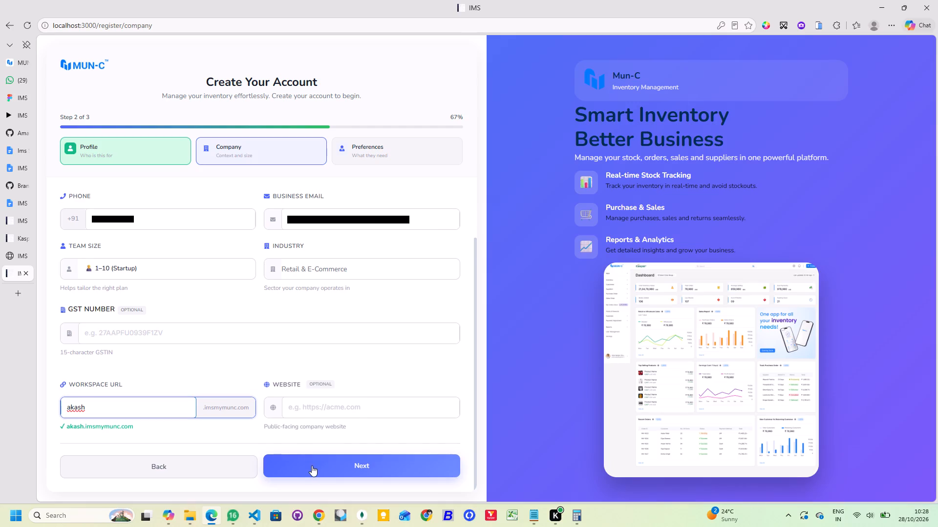
pyautogui.click(312, 466)
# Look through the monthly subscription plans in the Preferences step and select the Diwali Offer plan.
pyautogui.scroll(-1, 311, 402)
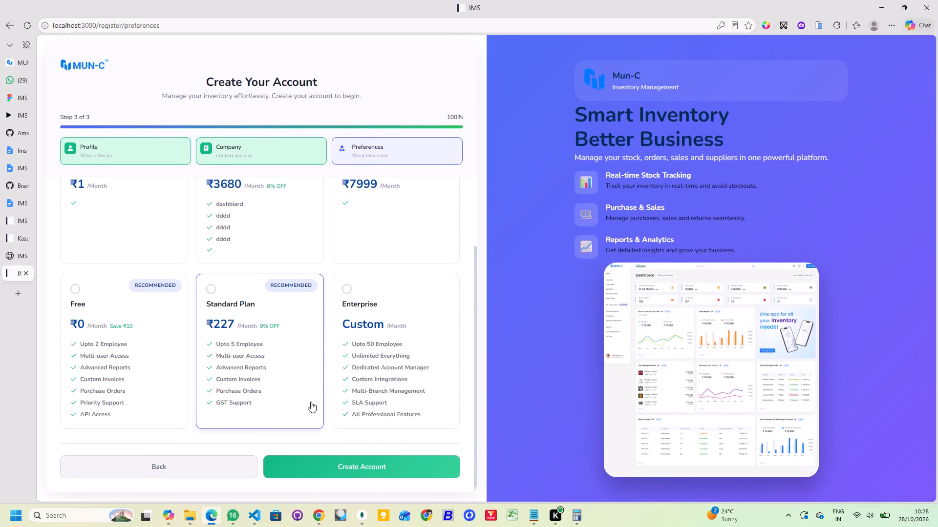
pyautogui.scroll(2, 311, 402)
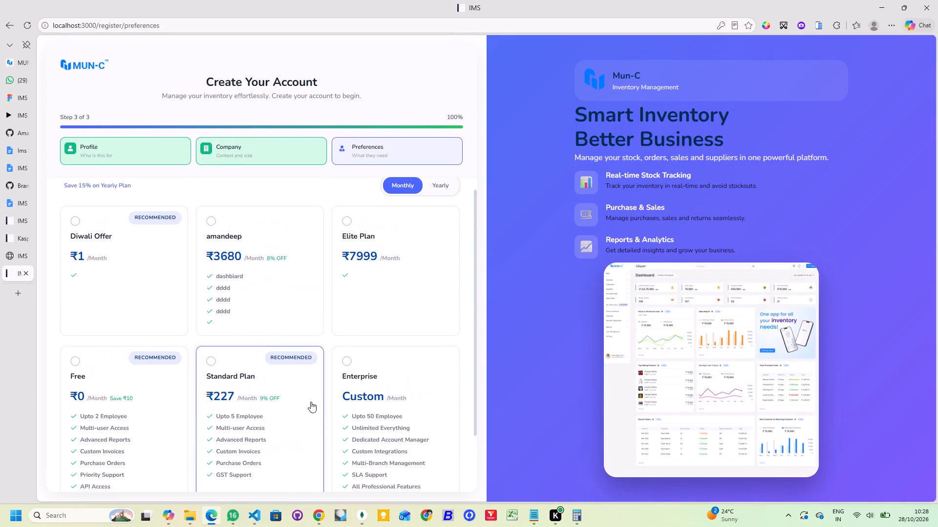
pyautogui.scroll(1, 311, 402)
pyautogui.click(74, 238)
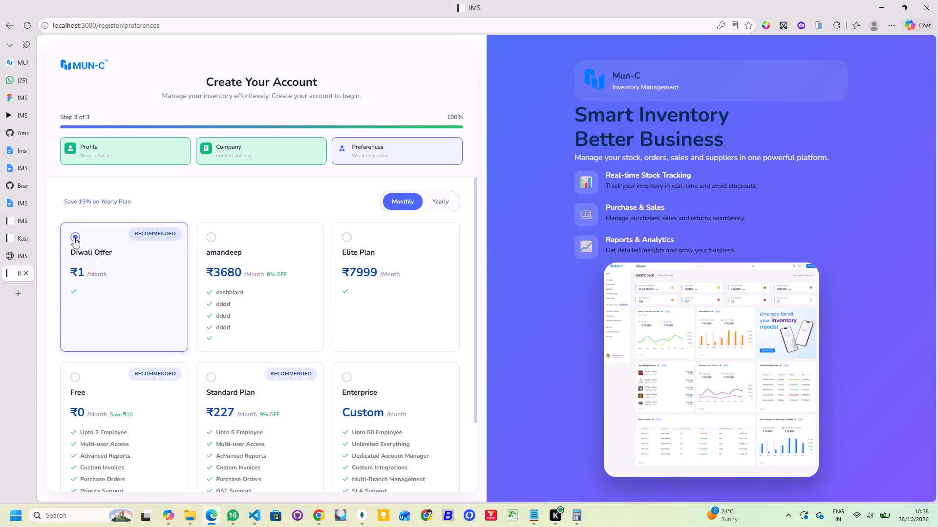
# Select the Free monthly plan in the Preferences step.
pyautogui.scroll(-3, 139, 298)
pyautogui.scroll(2, 139, 298)
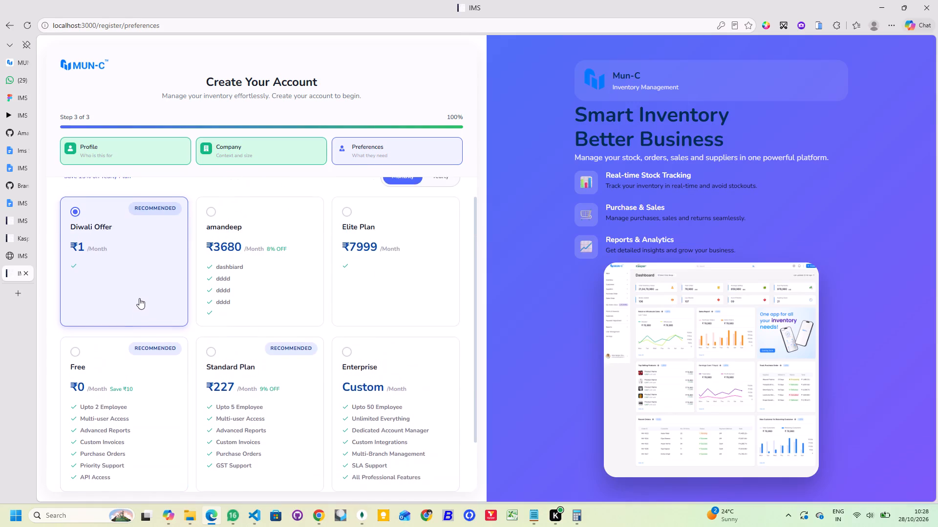
pyautogui.scroll(1, 139, 298)
pyautogui.click(76, 366)
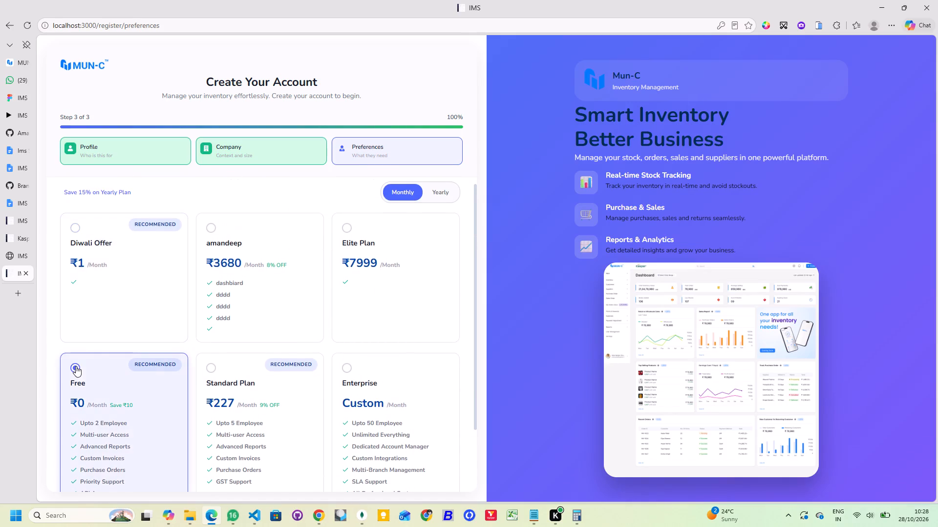
pyautogui.scroll(-3, 152, 377)
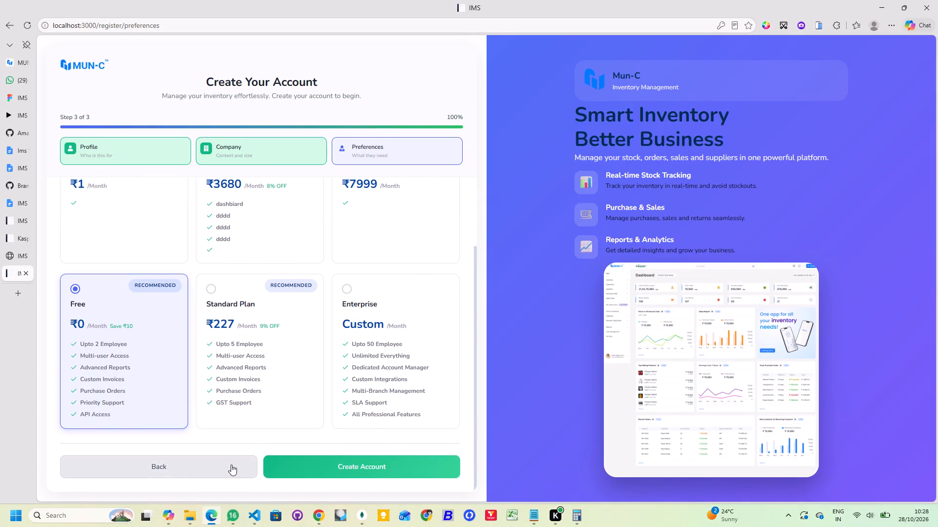
# Go back through the registration form to review the details entered in the Profile and Company steps, including the website field.
pyautogui.doubleClick(231, 465)
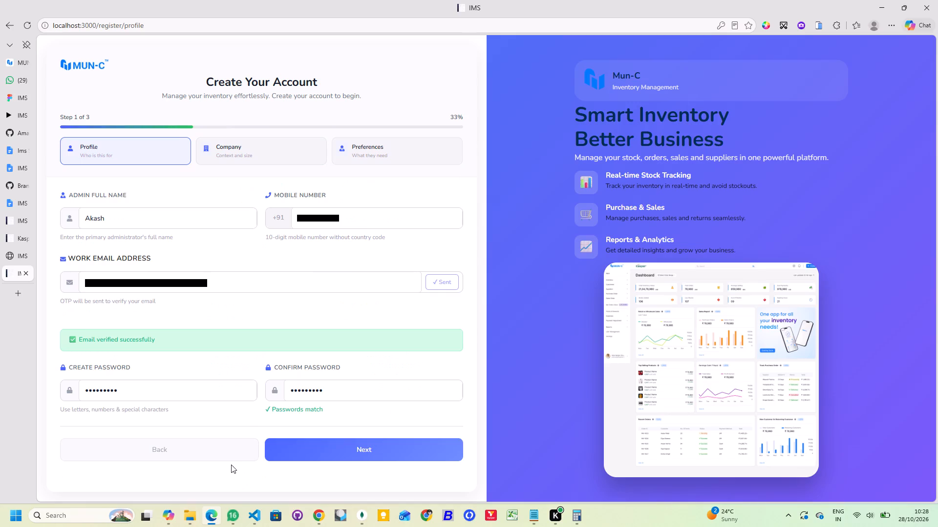
pyautogui.scroll(3, 243, 417)
pyautogui.scroll(-2, 243, 417)
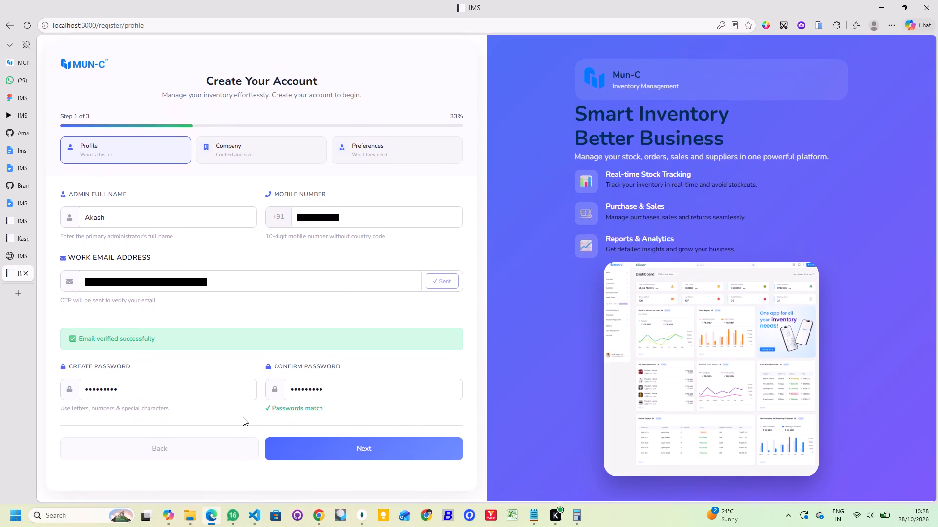
pyautogui.scroll(1, 243, 417)
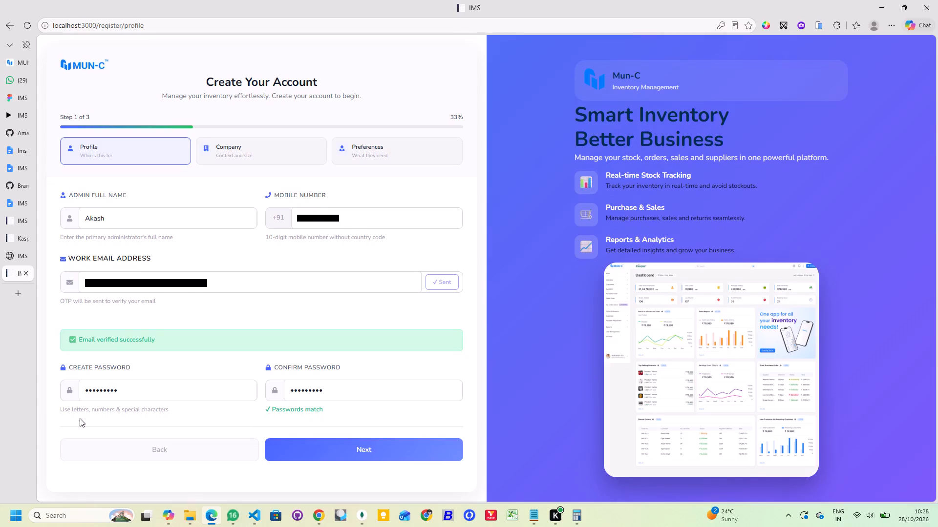
pyautogui.scroll(8, 170, 314)
pyautogui.click(287, 160)
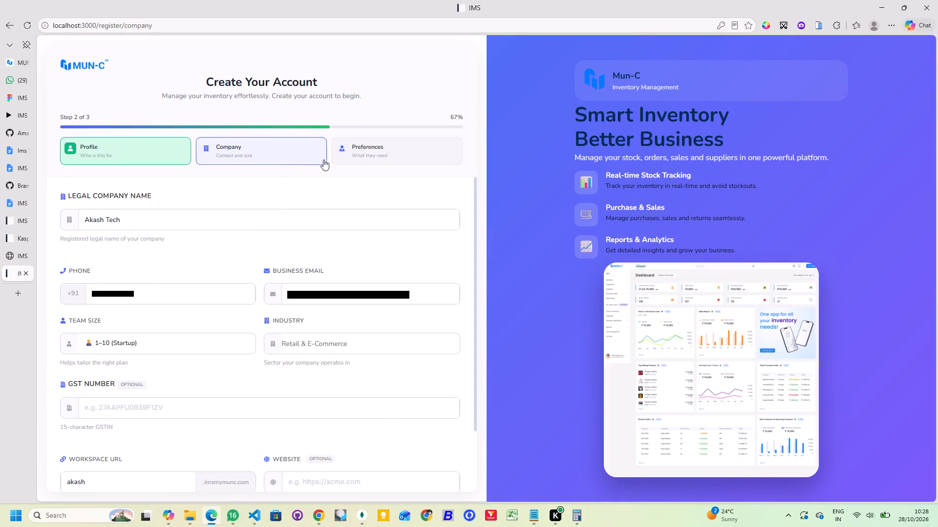
pyautogui.click(377, 156)
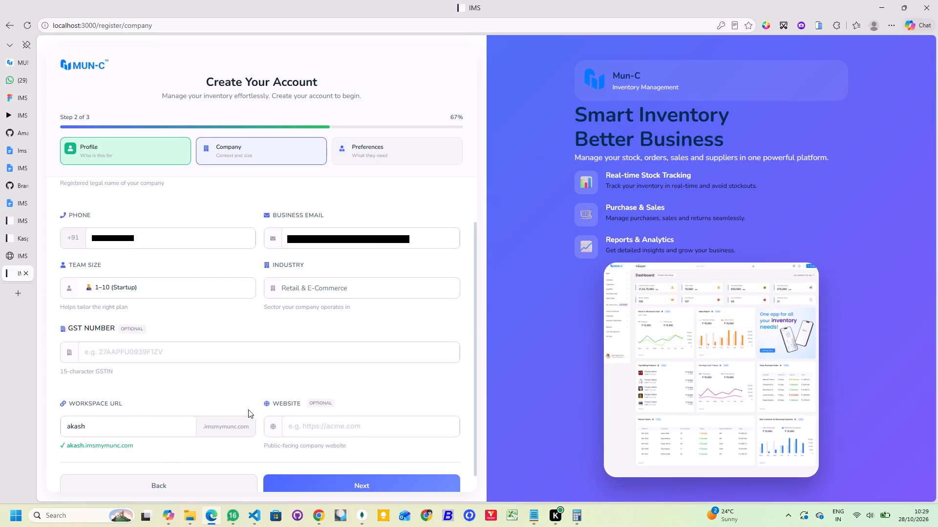
pyautogui.click(314, 423)
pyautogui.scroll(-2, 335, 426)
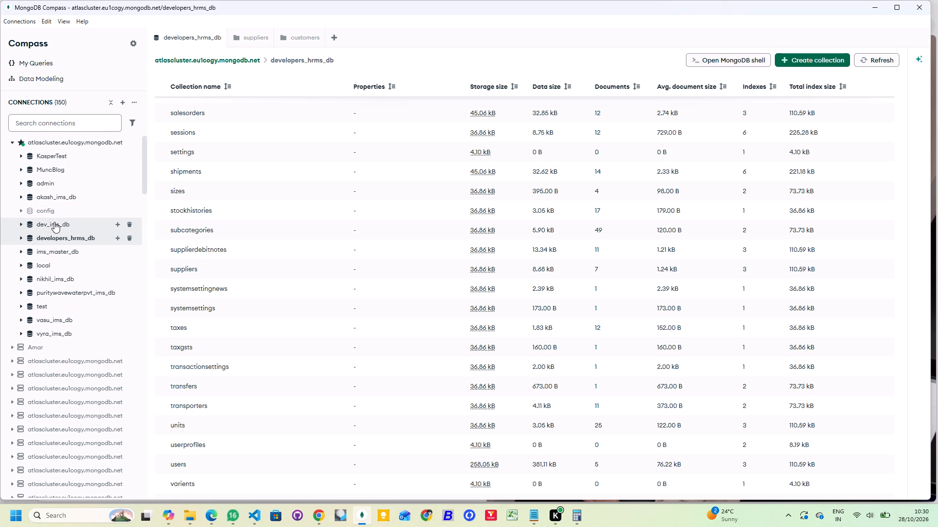
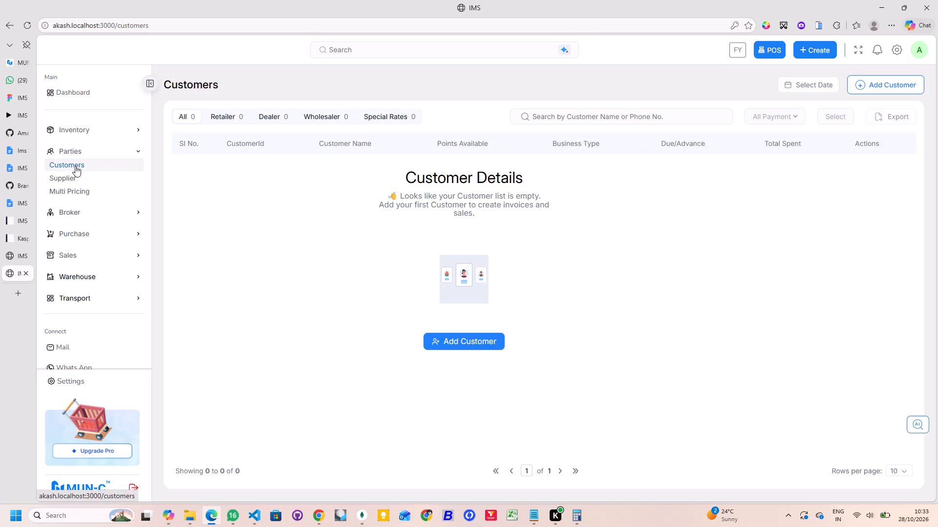
# Check the sections available in the workspace settings and return to the dashboard.
pyautogui.scroll(1, 75, 166)
pyautogui.click(83, 383)
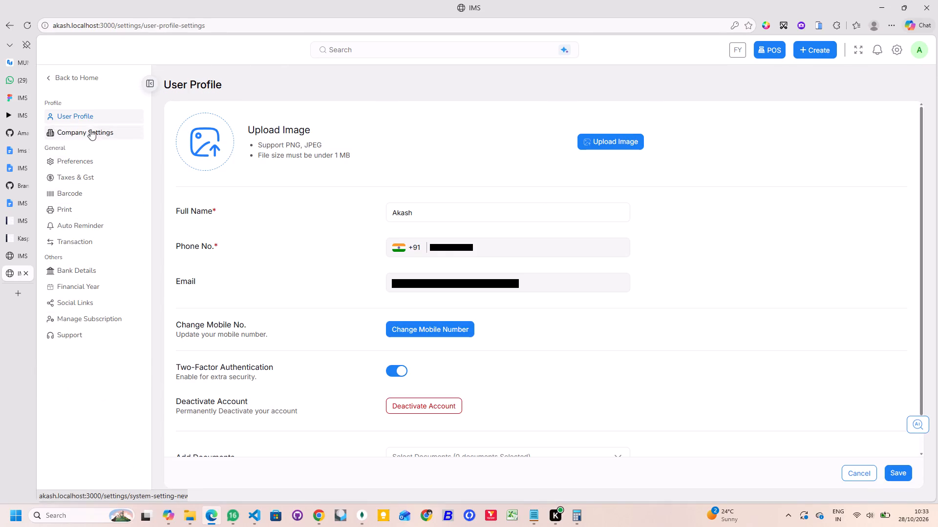
pyautogui.click(84, 76)
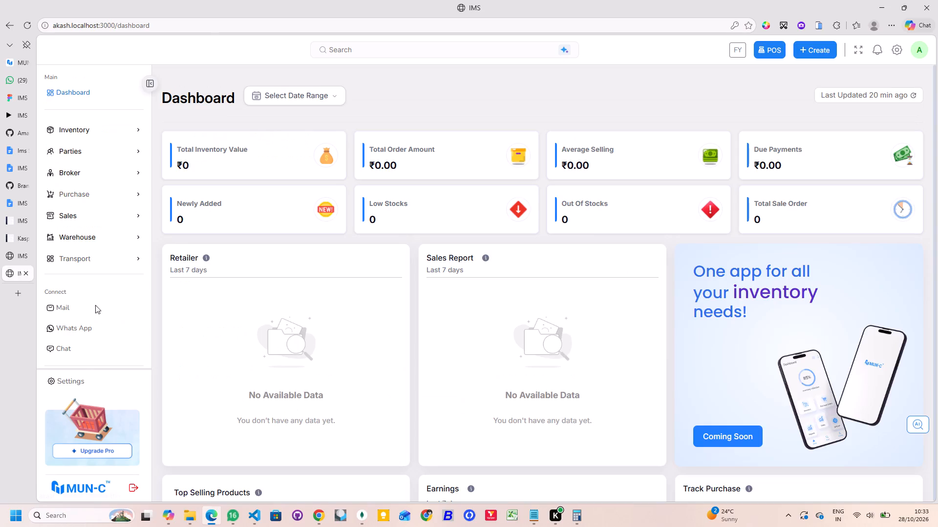
# Open Users Role & Management and examine the module permissions assigned to the ADMIN role.
pyautogui.scroll(-4, 95, 305)
pyautogui.click(101, 353)
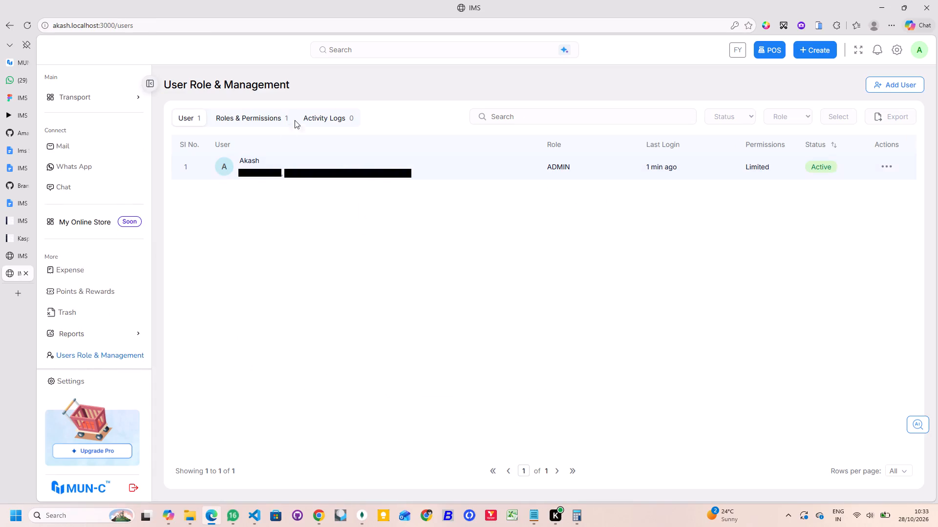
pyautogui.click(276, 118)
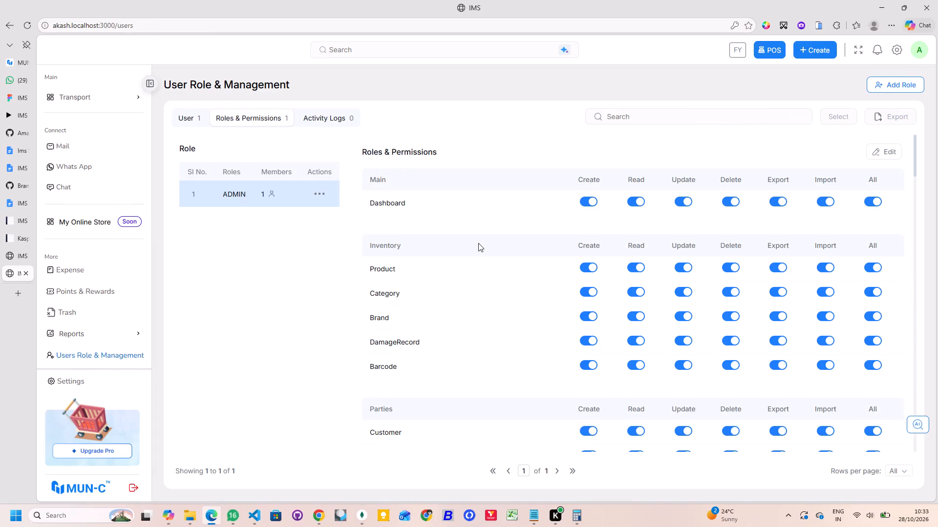
pyautogui.scroll(-3, 478, 243)
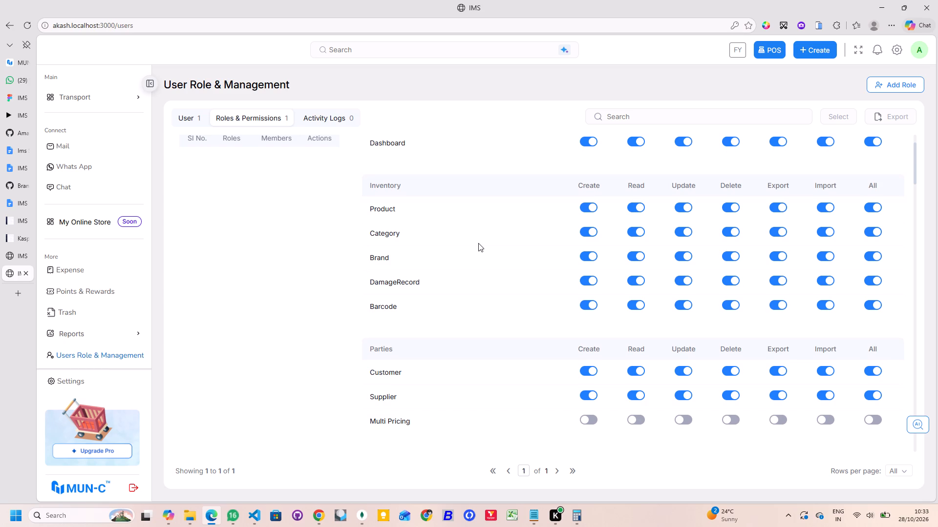
pyautogui.scroll(-1, 478, 243)
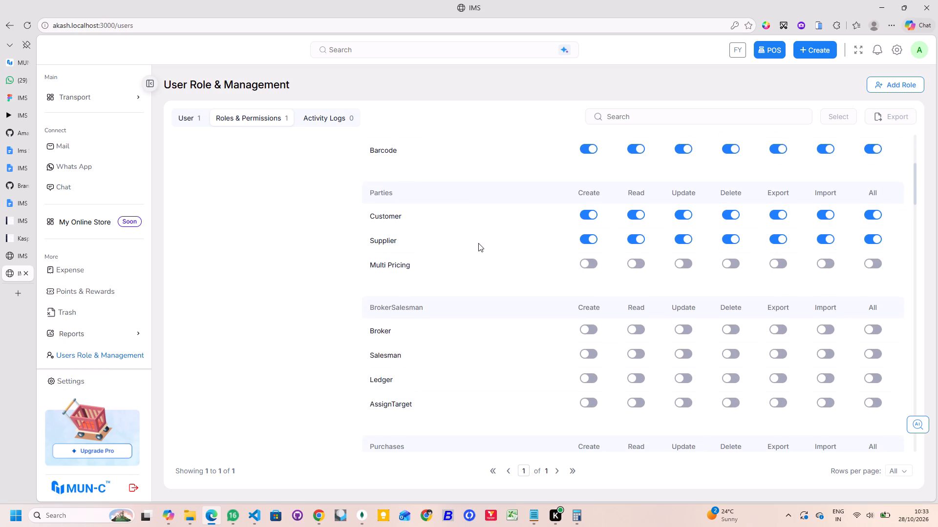
pyautogui.scroll(-1, 478, 243)
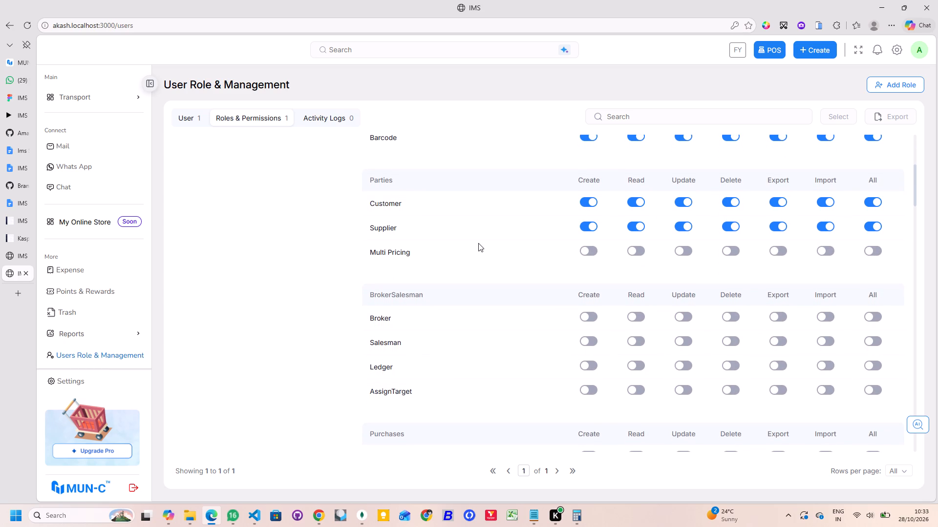
pyautogui.scroll(6, 478, 243)
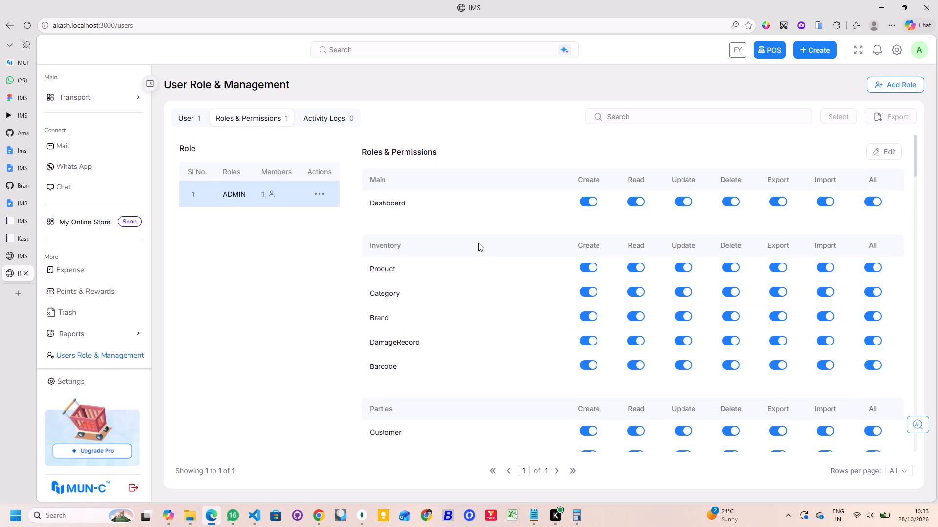
# Edit the ADMIN role to select all permissions and save it.
pyautogui.click(881, 149)
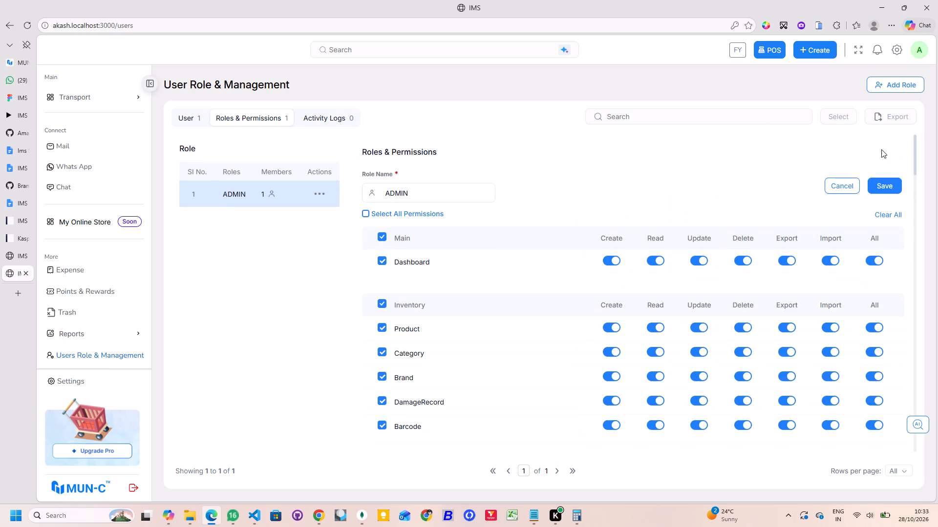
pyautogui.click(366, 213)
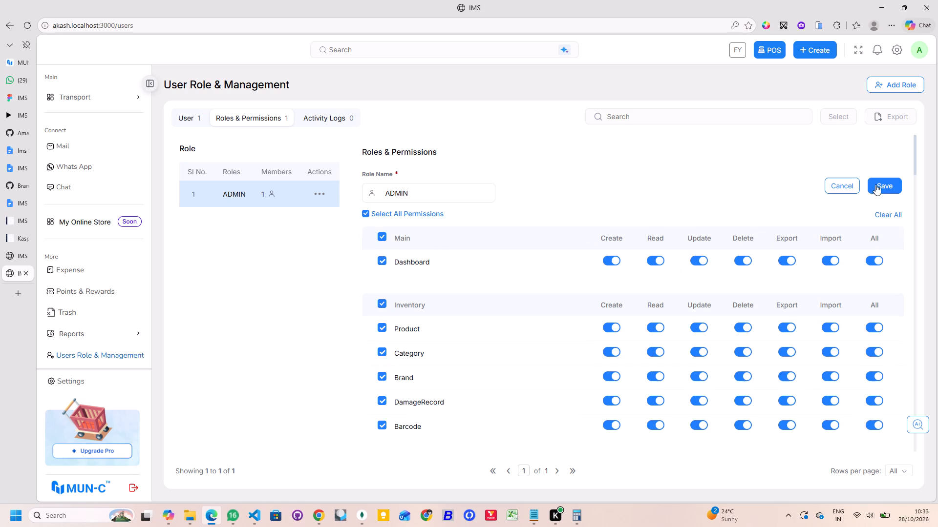
pyautogui.click(880, 183)
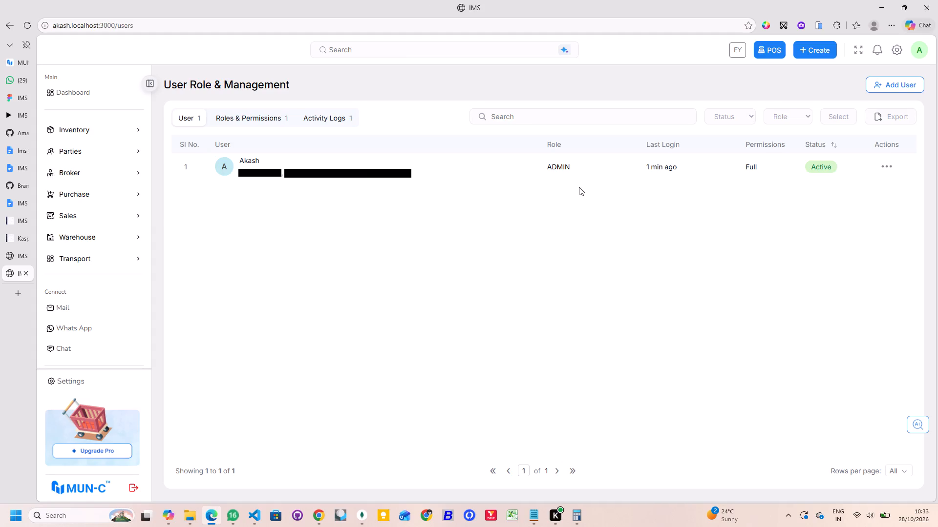
# Review the saved ADMIN role's permissions across all modules, from Inventory and Parties through Reports, UserManagement and Settings.
pyautogui.click(256, 117)
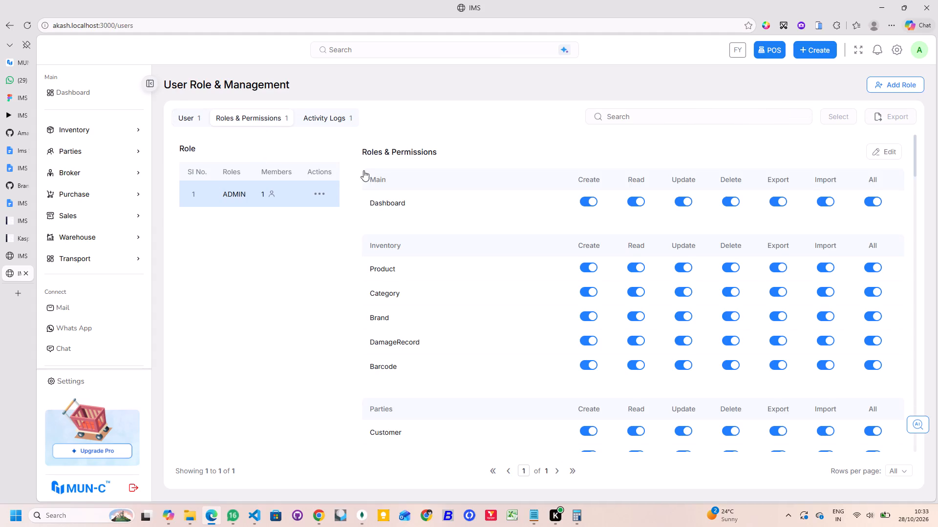
pyautogui.scroll(-3, 470, 292)
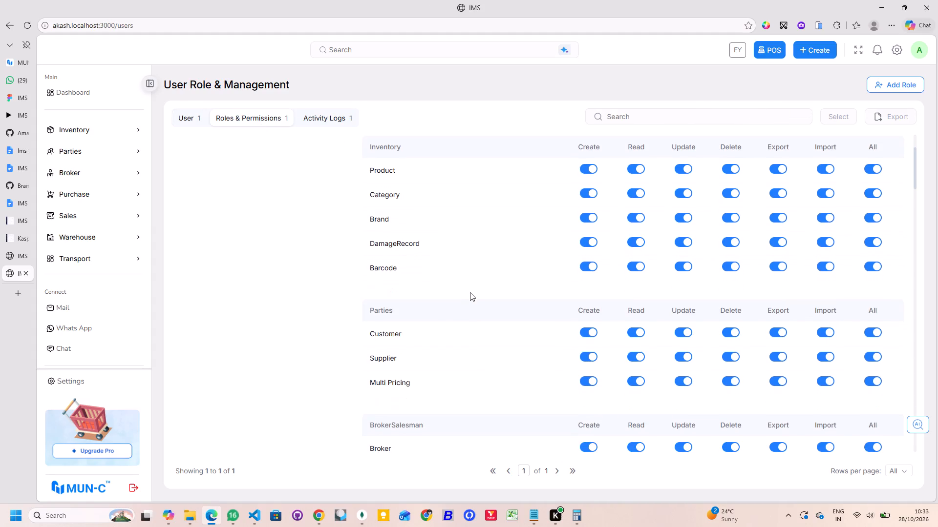
pyautogui.scroll(-3, 470, 292)
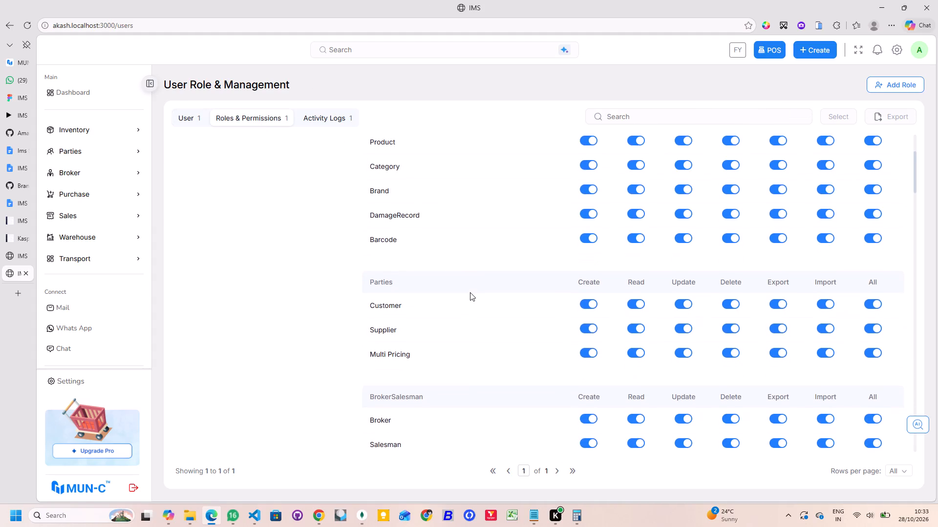
pyautogui.scroll(-8, 470, 292)
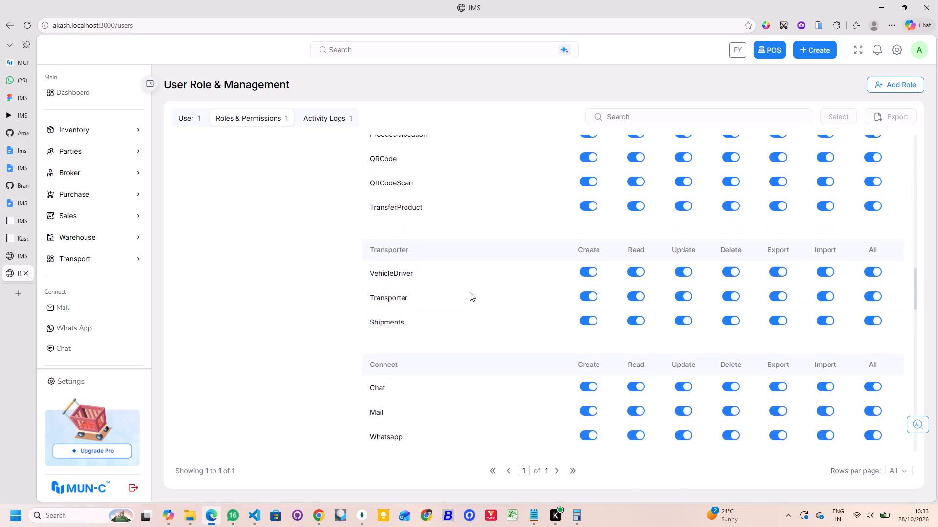
pyautogui.scroll(-4, 470, 292)
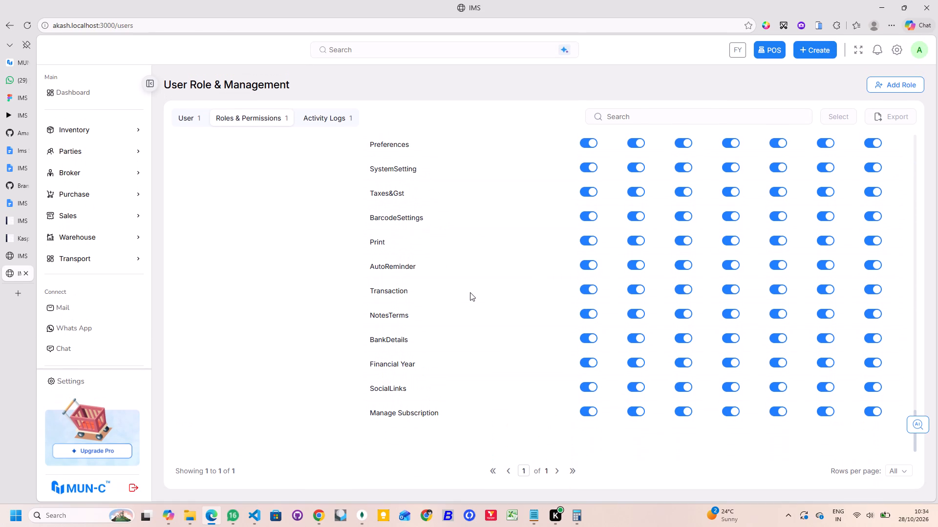
pyautogui.scroll(4, 470, 292)
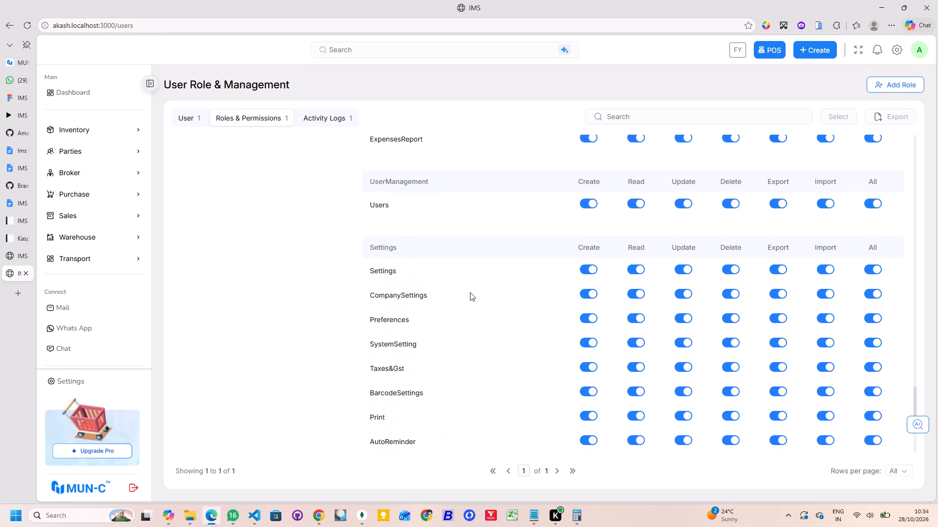
pyautogui.scroll(4, 470, 292)
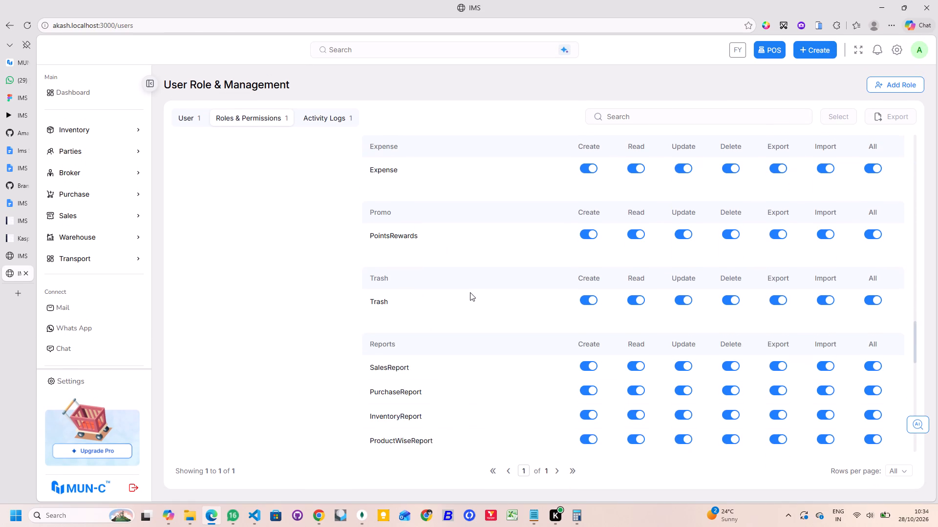
pyautogui.scroll(4, 470, 292)
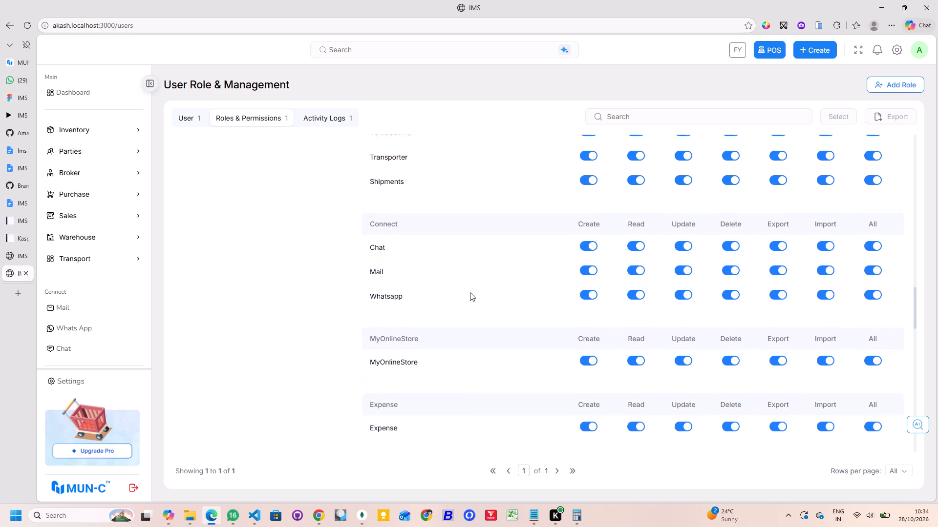
pyautogui.scroll(2, 470, 292)
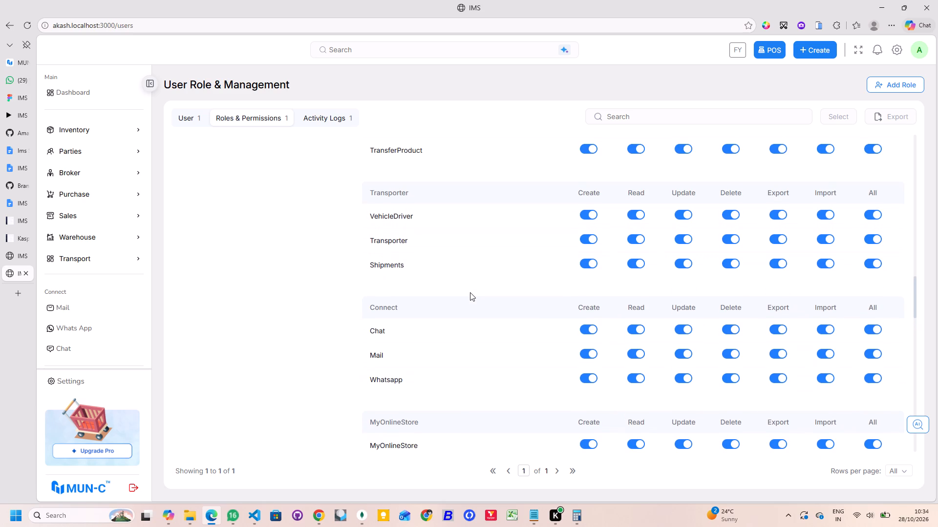
pyautogui.scroll(-5, 470, 292)
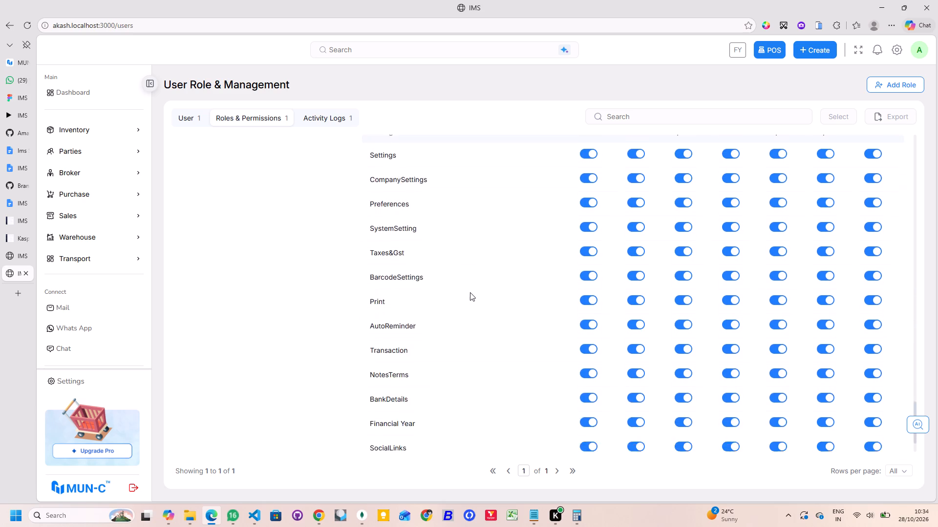
pyautogui.scroll(-1, 470, 292)
pyautogui.scroll(6, 469, 293)
pyautogui.scroll(5, 425, 308)
pyautogui.scroll(2, 464, 299)
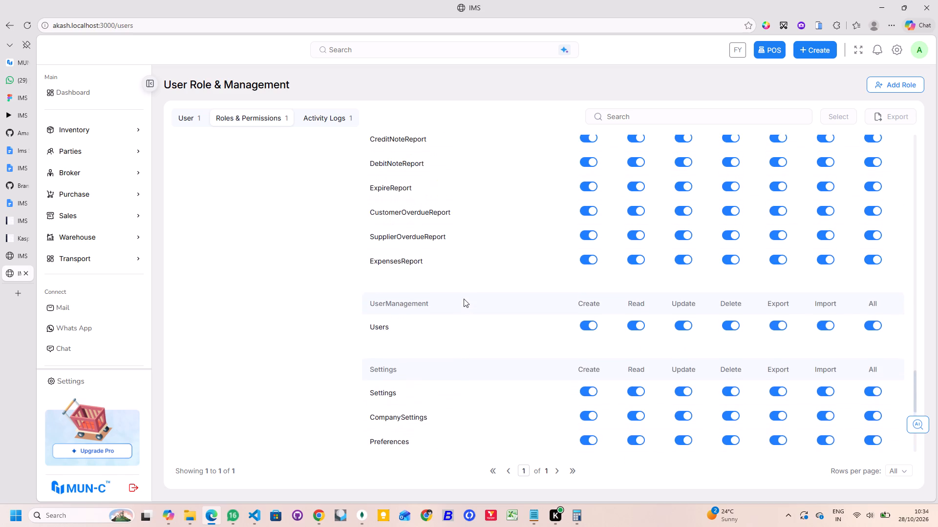
pyautogui.scroll(5, 464, 299)
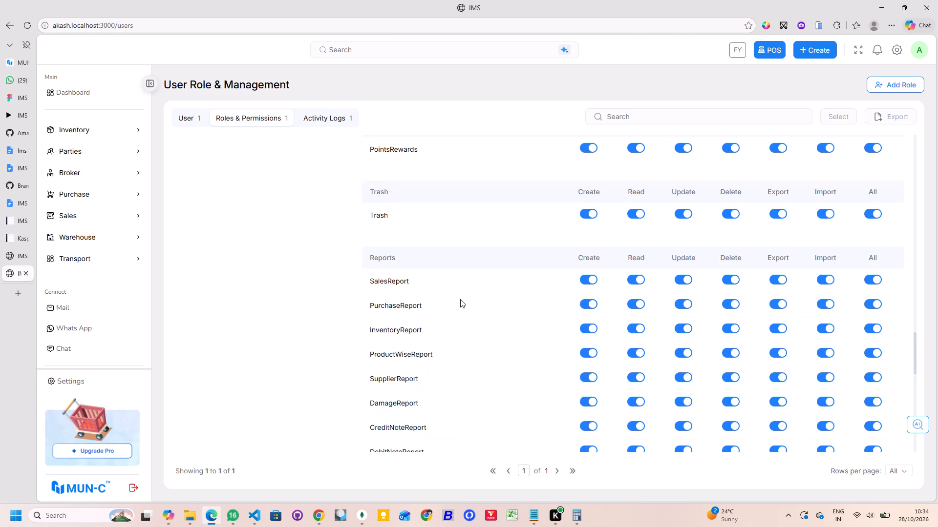
pyautogui.scroll(-1, 412, 292)
pyautogui.scroll(3, 412, 282)
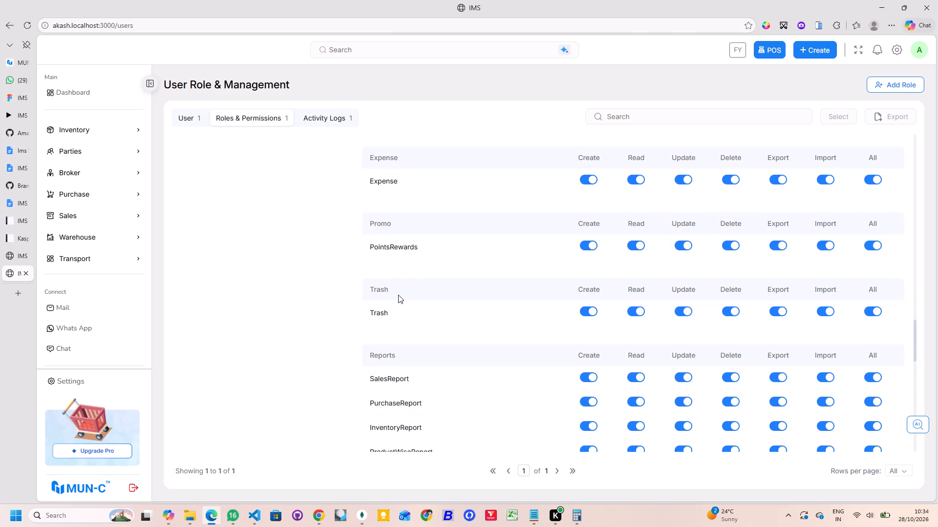
pyautogui.scroll(3, 387, 294)
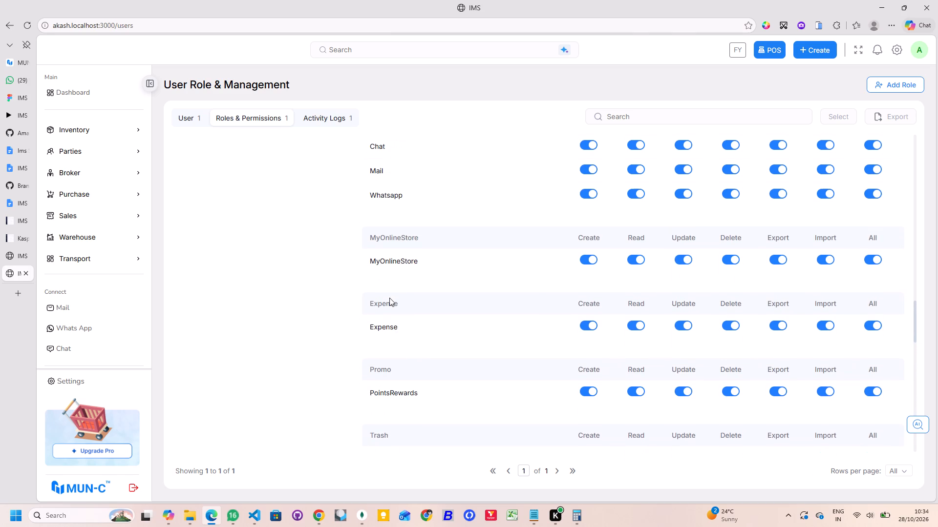
pyautogui.scroll(3, 403, 269)
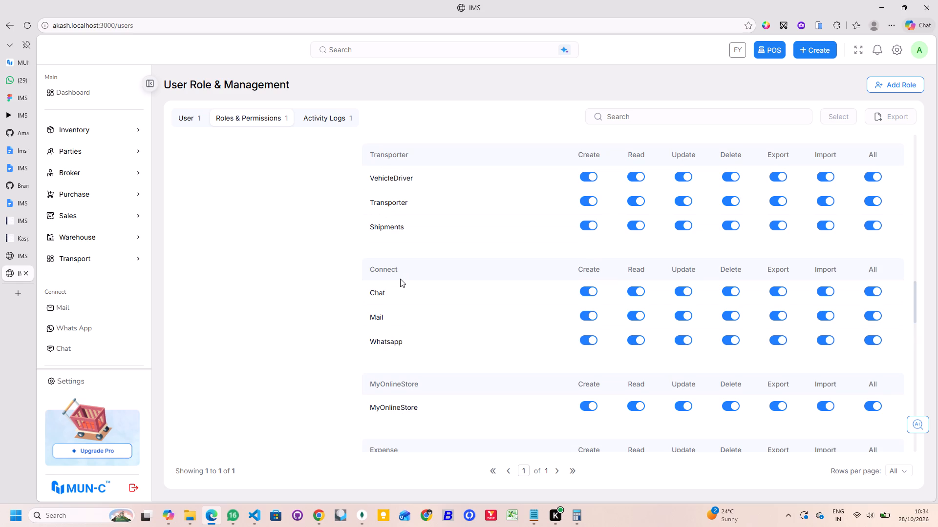
pyautogui.scroll(11, 400, 279)
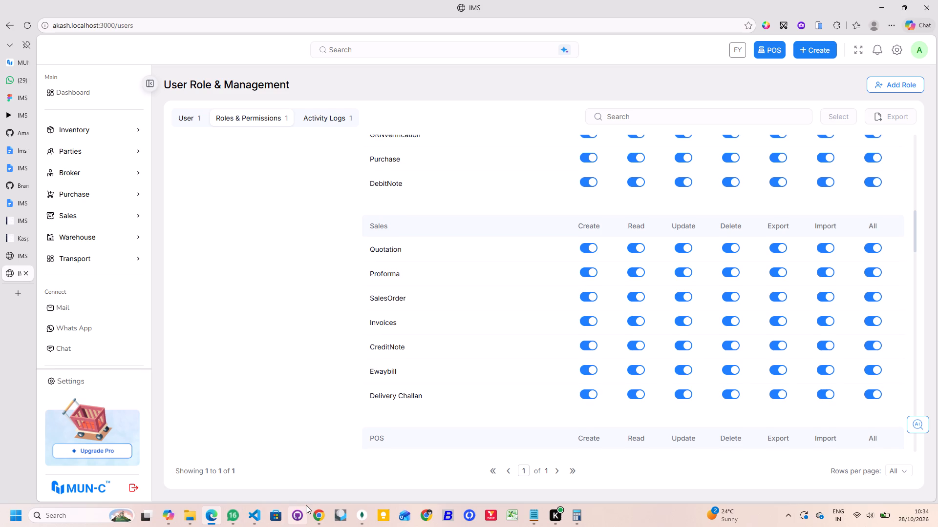
pyautogui.scroll(3, 406, 350)
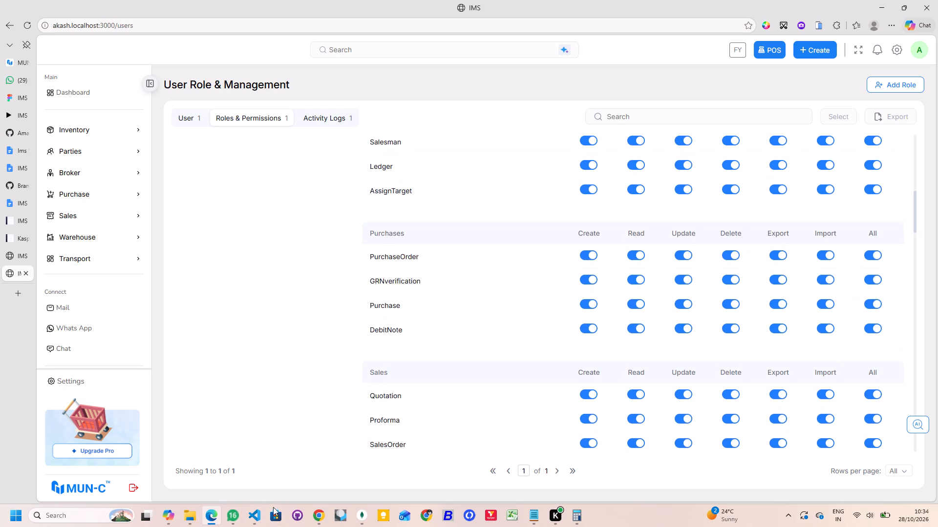
# Switch to the super admin dashboard in Chrome, leave the Akash Tech company details, and examine the website's pricing plans.
pyautogui.click(315, 523)
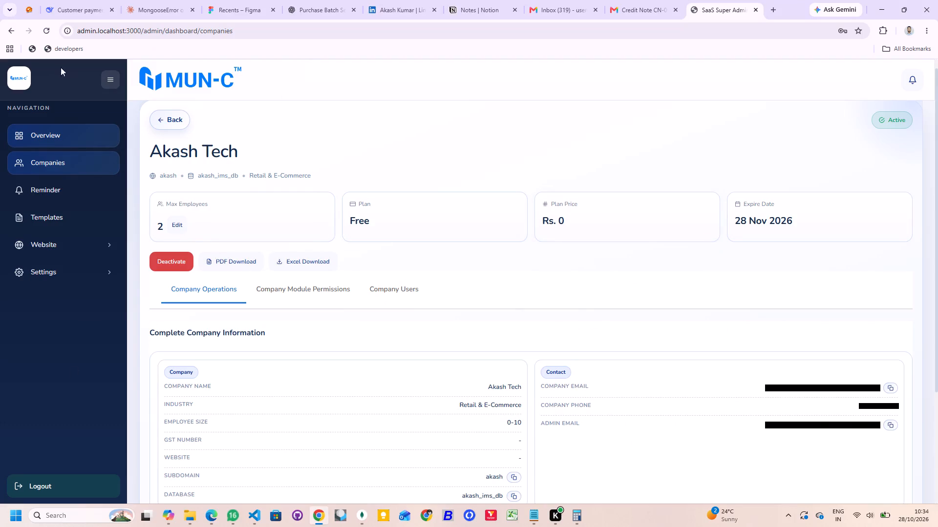
pyautogui.click(163, 119)
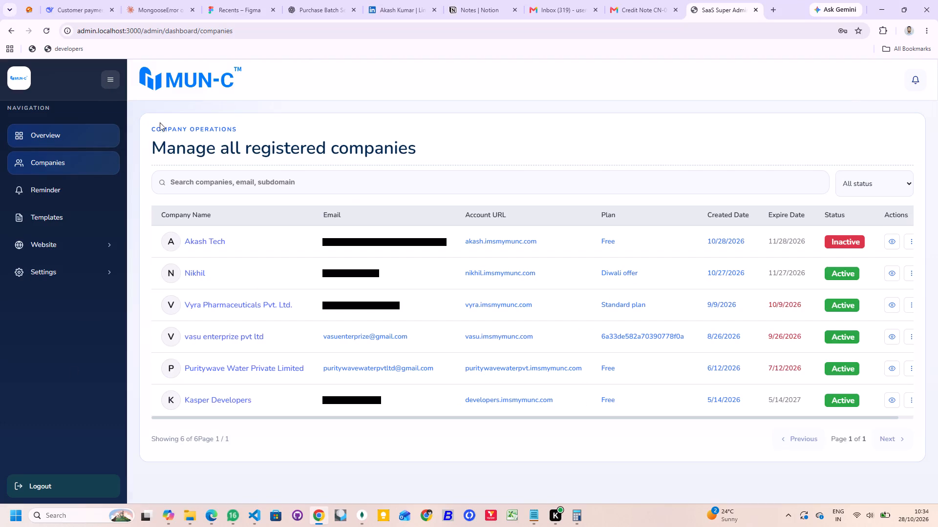
pyautogui.click(54, 251)
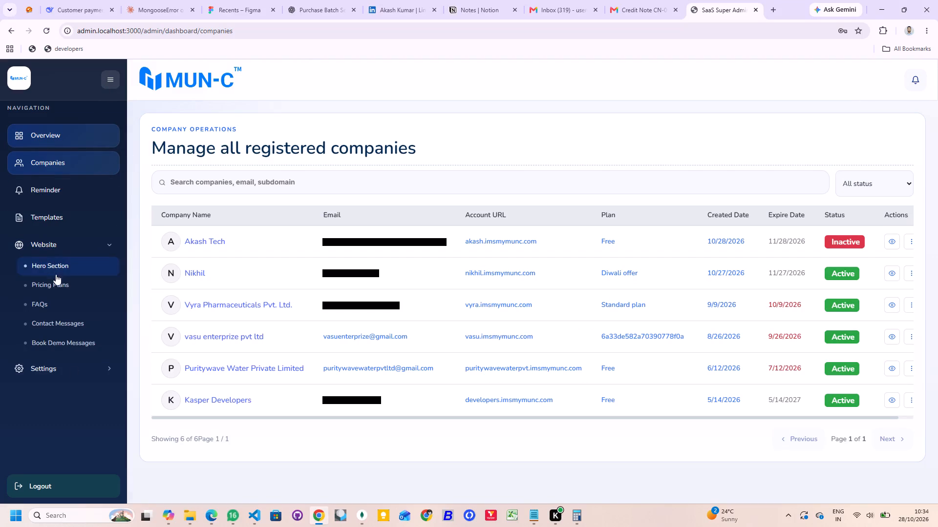
pyautogui.click(55, 284)
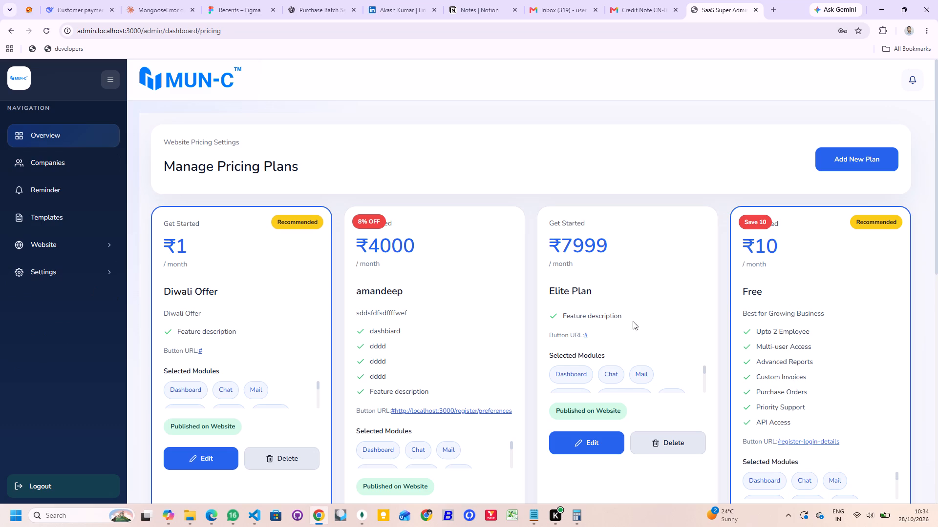
pyautogui.scroll(-11, 747, 280)
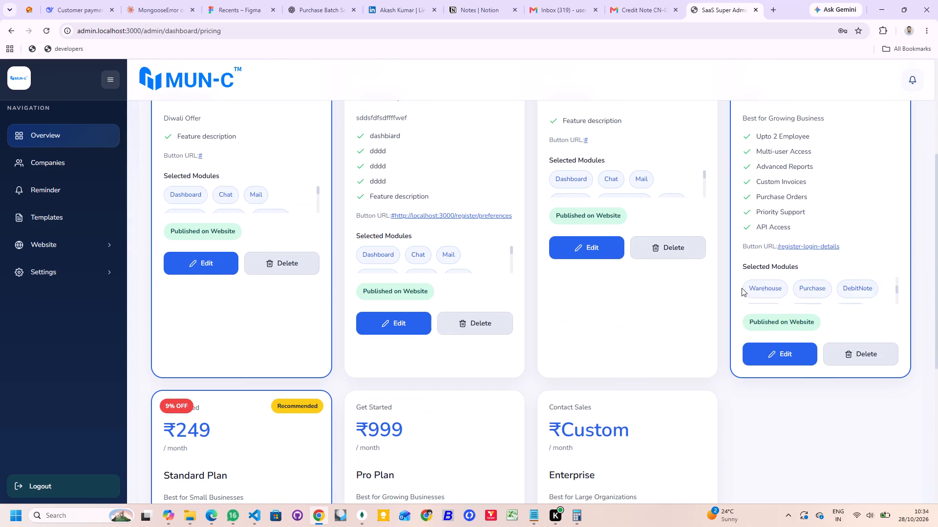
pyautogui.scroll(-15, 647, 417)
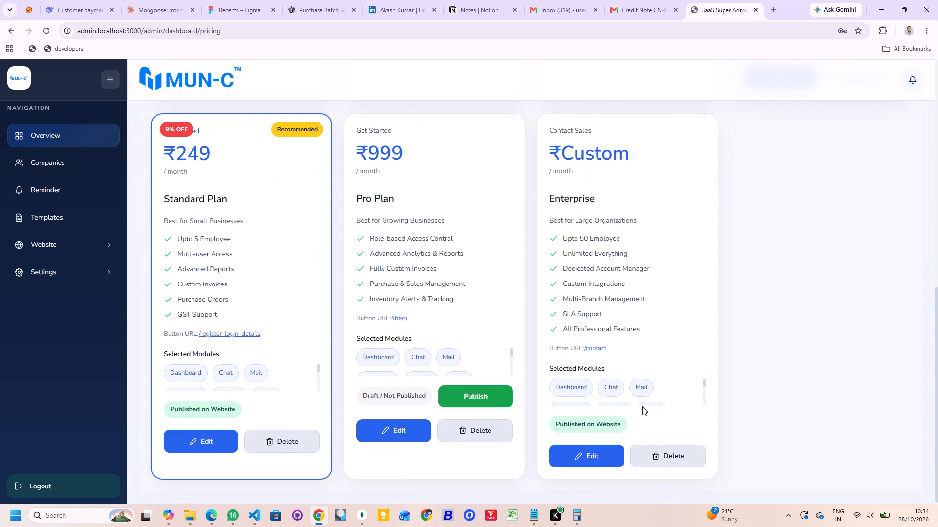
pyautogui.scroll(5, 669, 352)
pyautogui.scroll(-4, 669, 352)
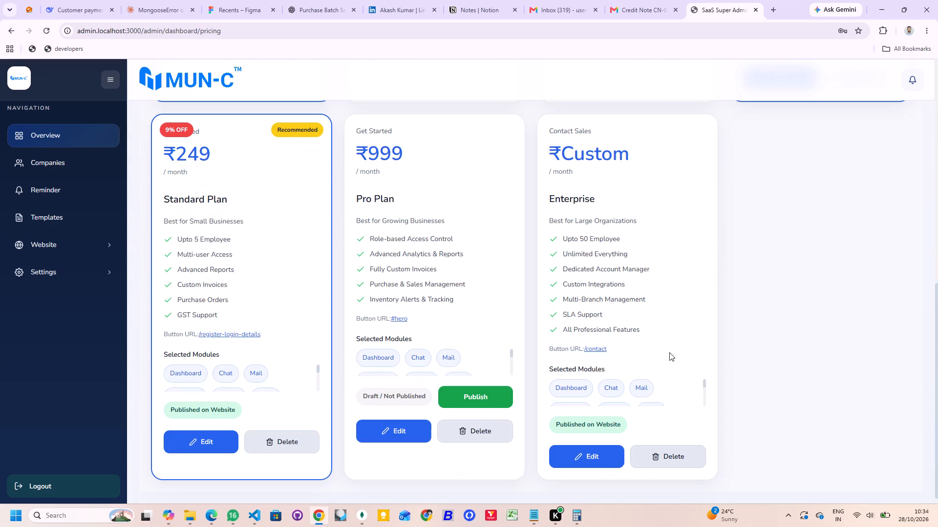
# Finish looking over the pricing plans and open the Akash Tech details from the registered companies list.
pyautogui.scroll(-5, 669, 352)
pyautogui.scroll(7, 669, 352)
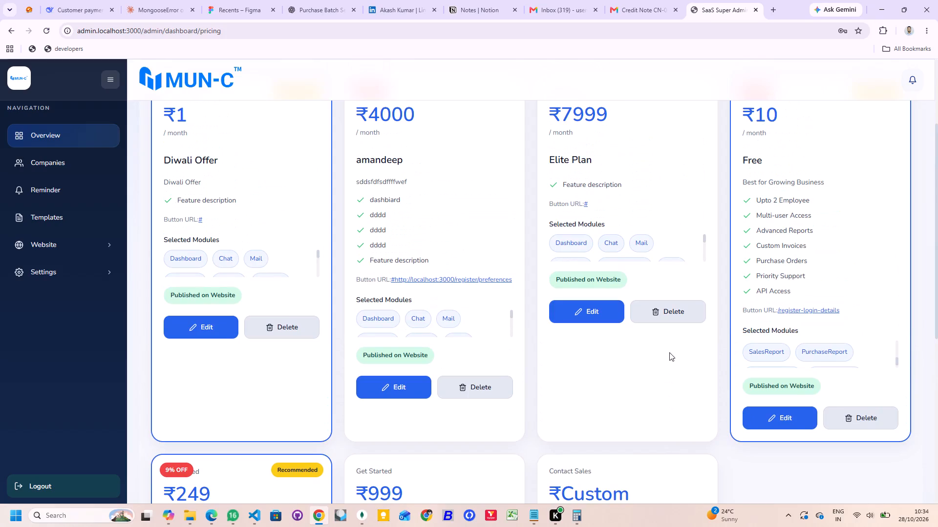
pyautogui.scroll(4, 434, 242)
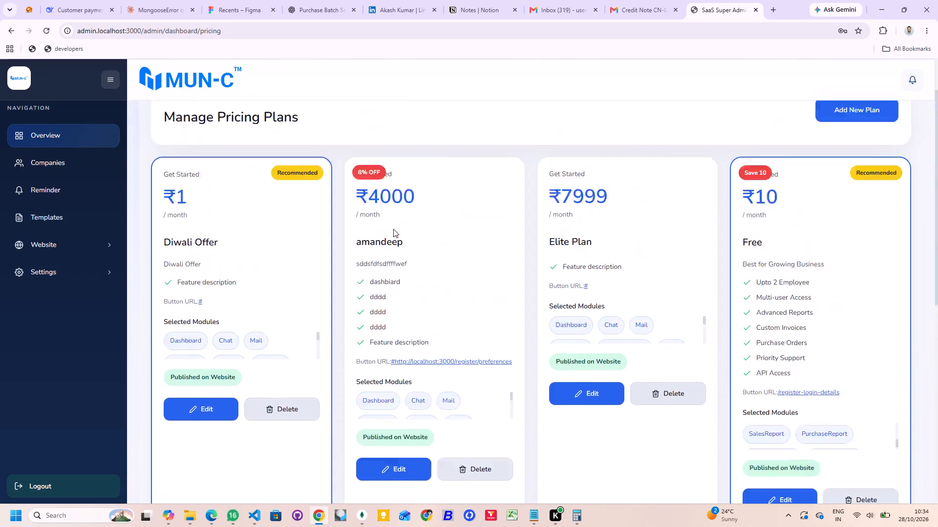
pyautogui.scroll(1, 393, 229)
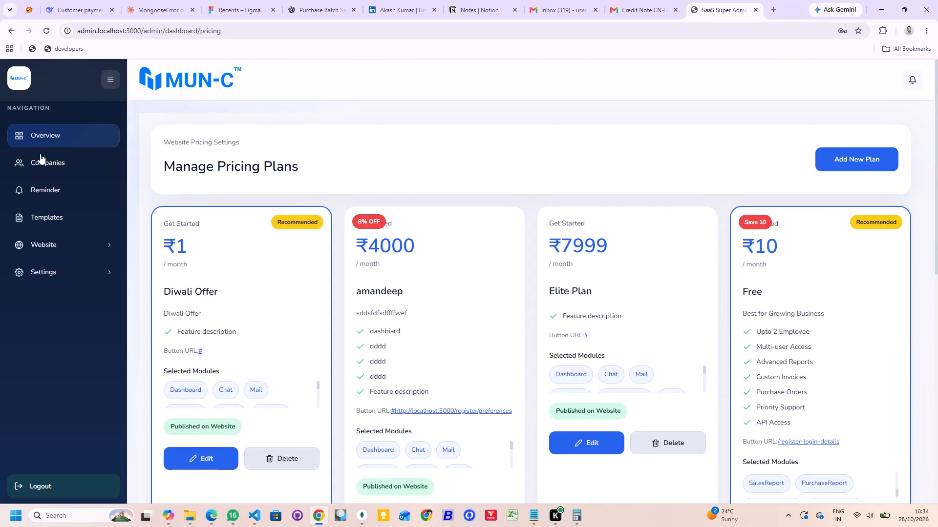
pyautogui.click(41, 159)
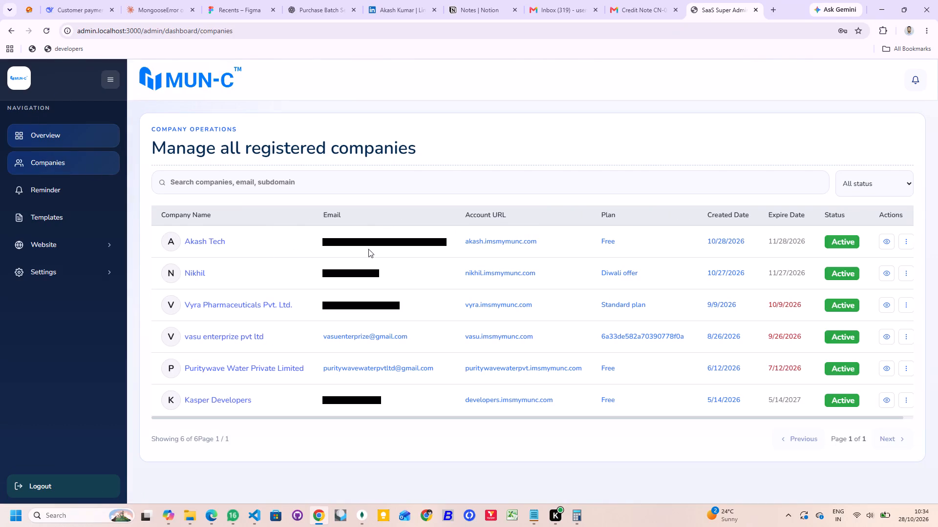
pyautogui.click(368, 240)
pyautogui.click(198, 239)
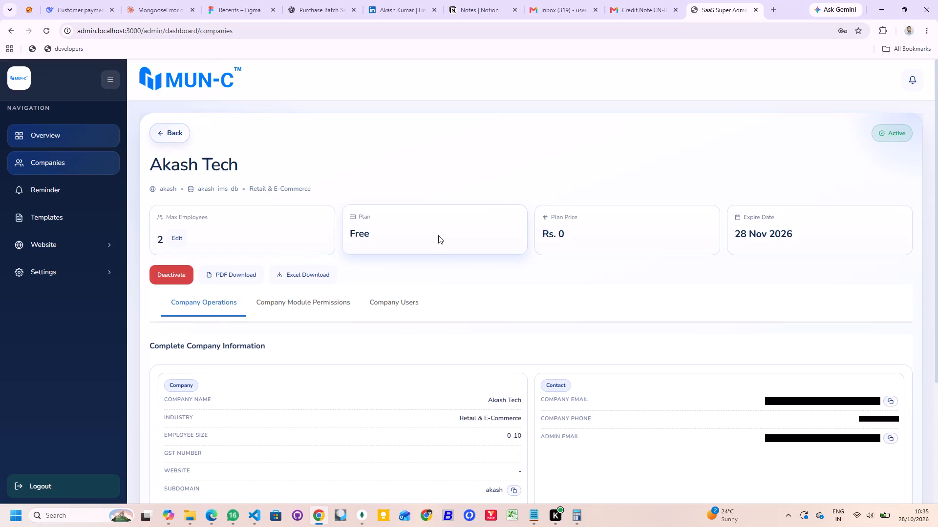
pyautogui.scroll(1, 326, 206)
# Reopen the website's Pricing Plans and examine the plan cards, including the Pro Plan's selected modules.
pyautogui.click(60, 243)
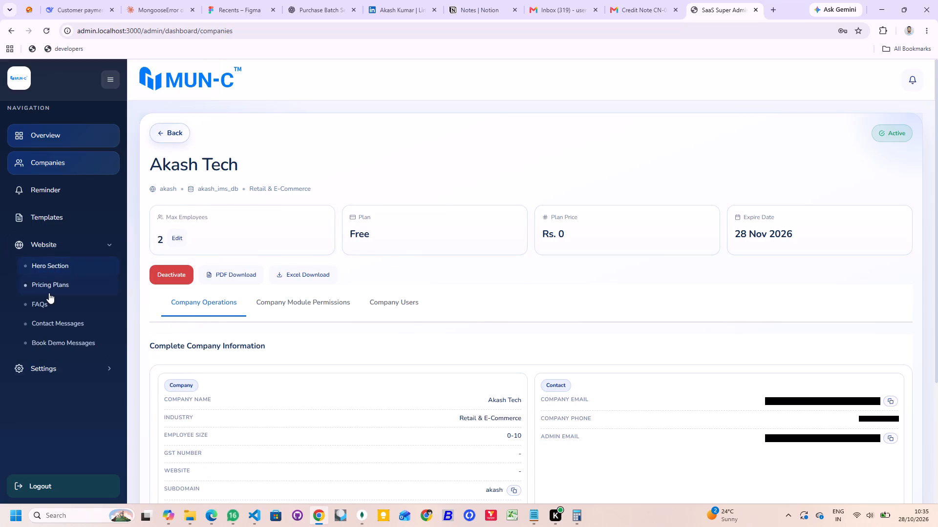
pyautogui.click(53, 292)
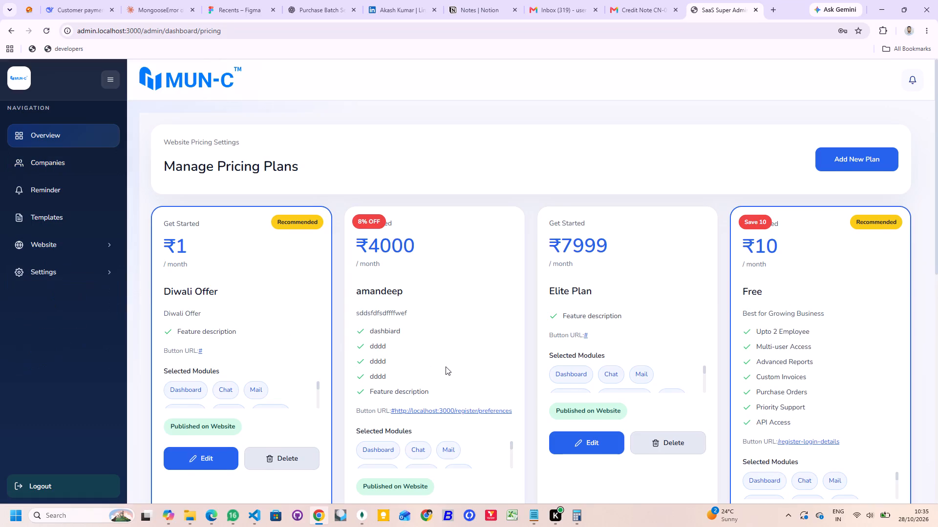
pyautogui.scroll(-8, 446, 366)
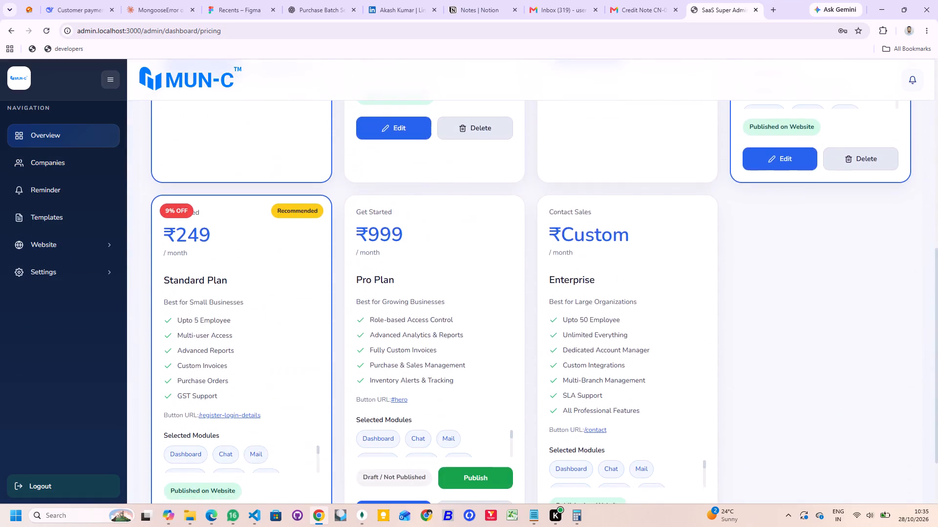
pyautogui.scroll(-8, 446, 366)
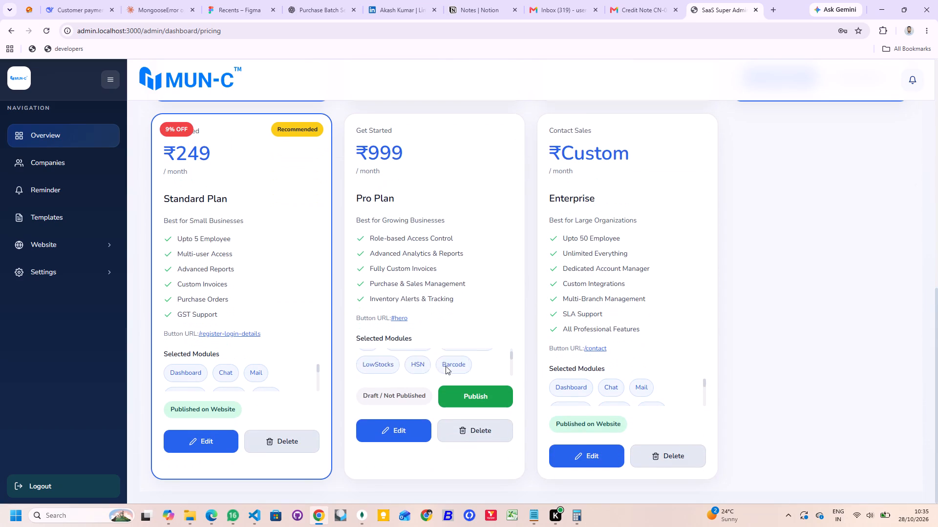
pyautogui.scroll(-19, 446, 365)
pyautogui.scroll(2, 448, 290)
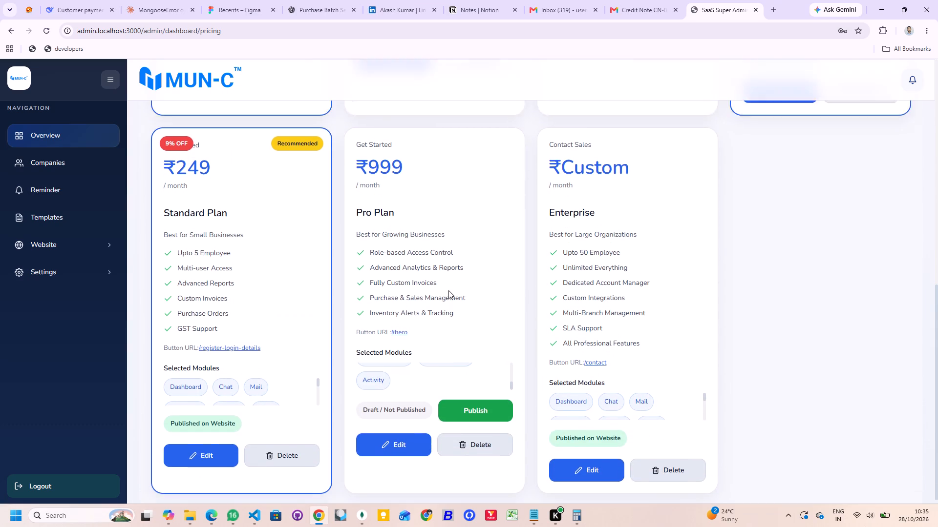
pyautogui.scroll(5, 448, 290)
pyautogui.scroll(-3, 448, 290)
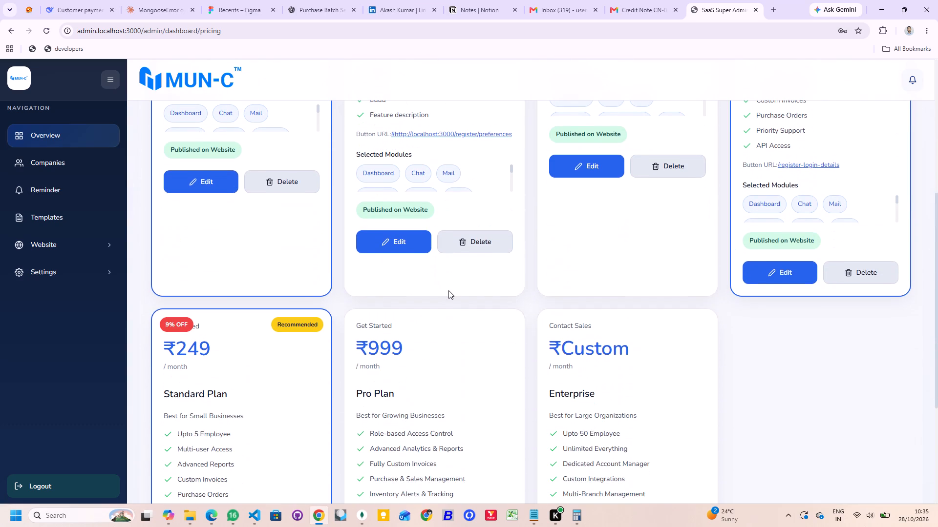
pyautogui.scroll(-2, 448, 290)
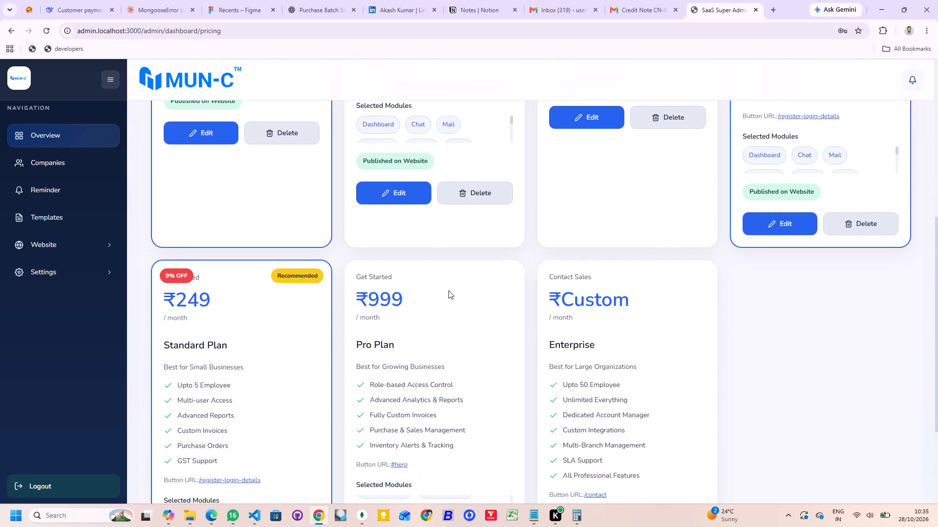
pyautogui.scroll(-2, 448, 290)
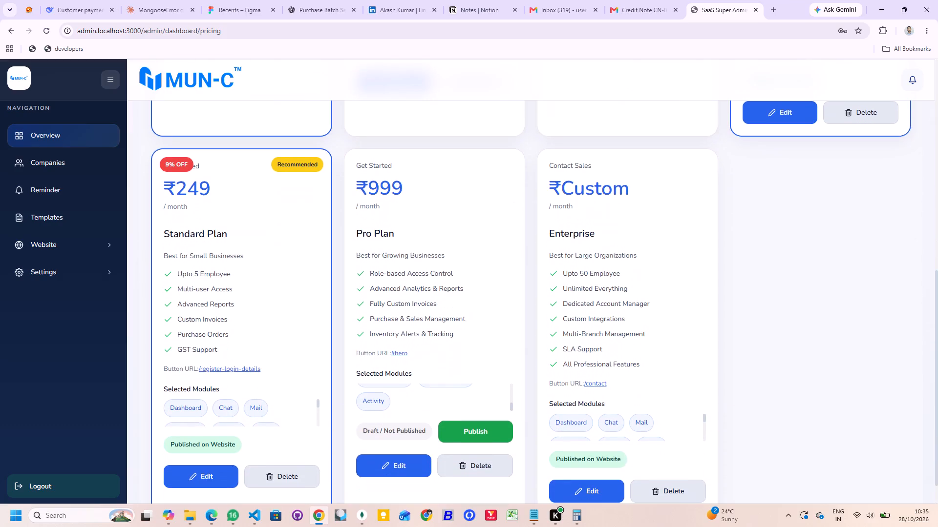
pyautogui.scroll(-5, 835, 256)
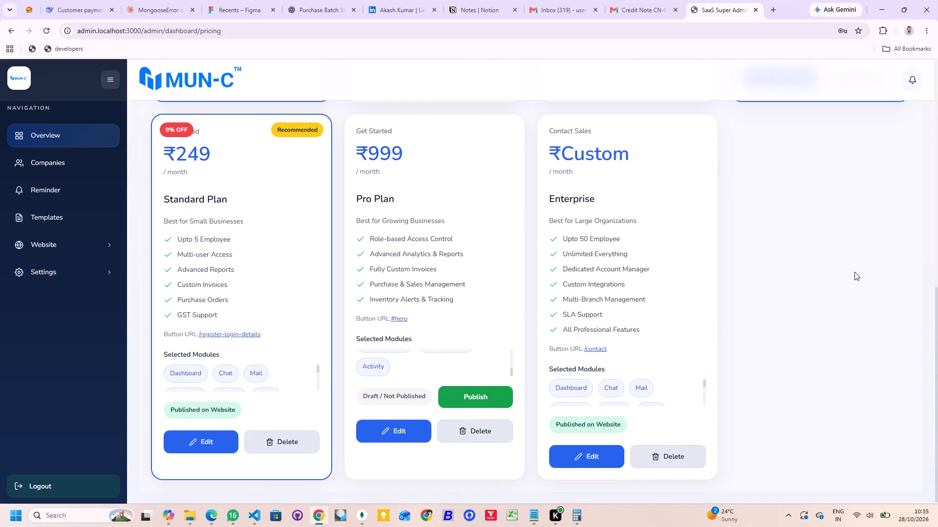
pyautogui.scroll(7, 854, 272)
# Open Akash Tech's company details again and inspect its module permissions, company users and company operations.
pyautogui.click(60, 167)
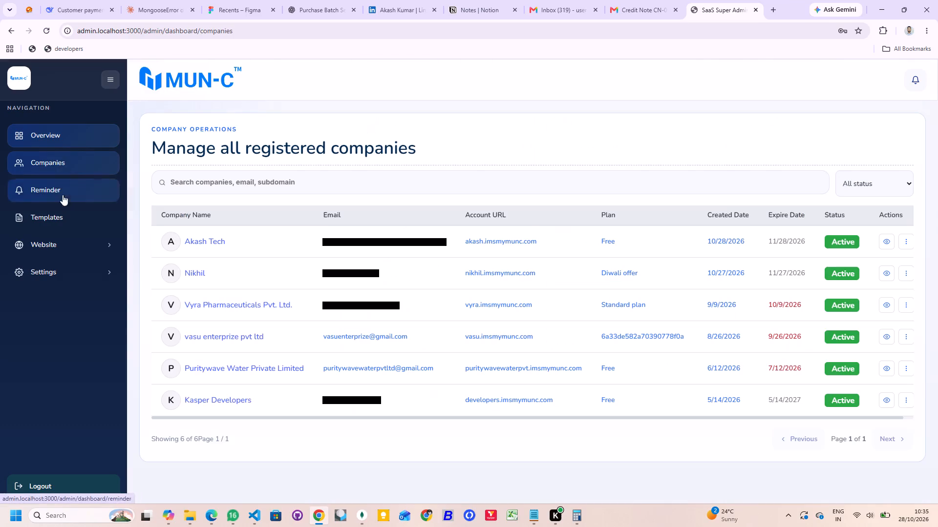
pyautogui.click(207, 242)
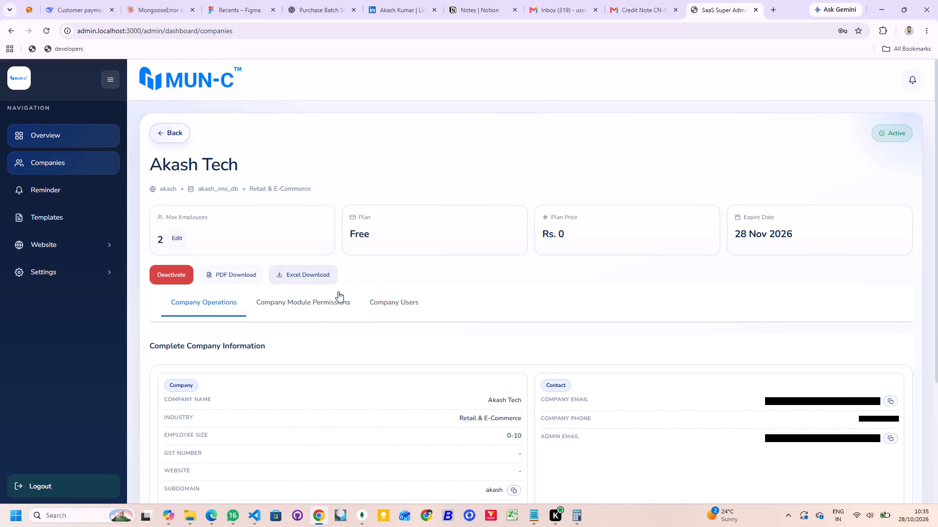
pyautogui.click(315, 303)
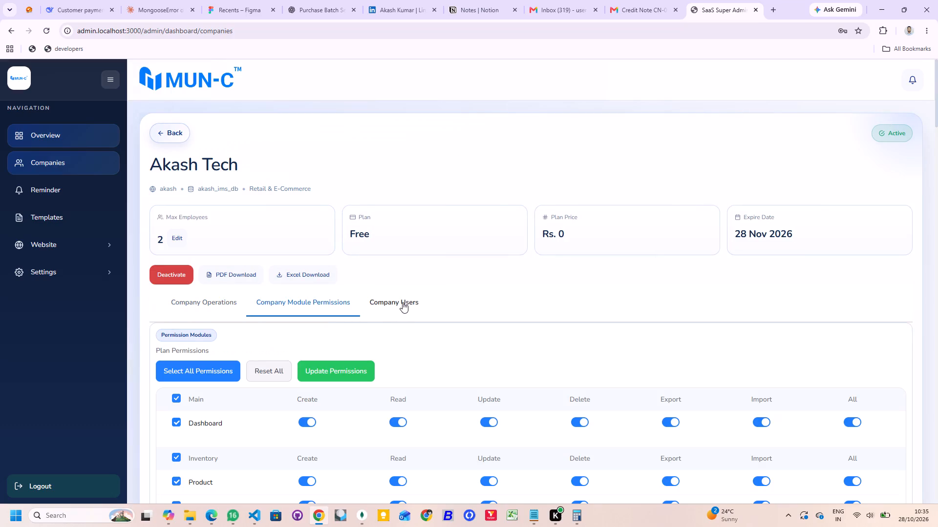
pyautogui.click(402, 302)
pyautogui.scroll(-6, 539, 325)
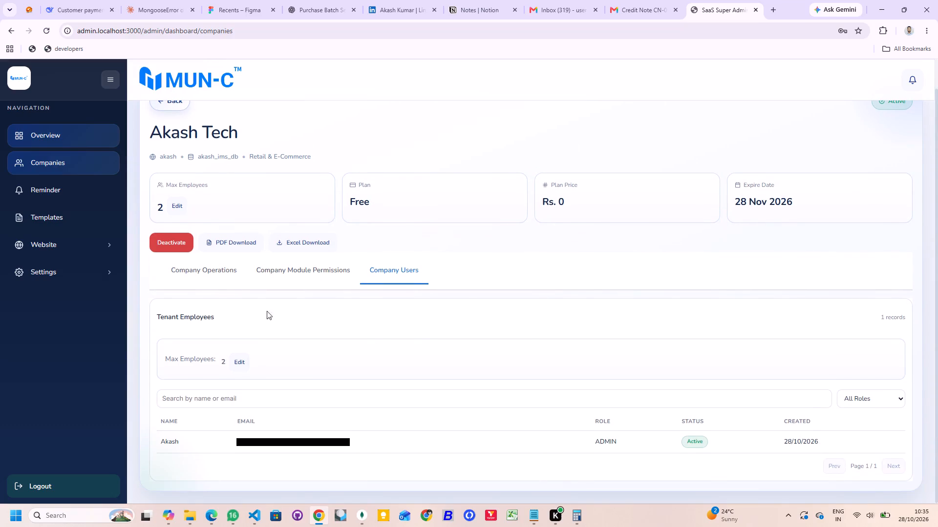
pyautogui.click(195, 270)
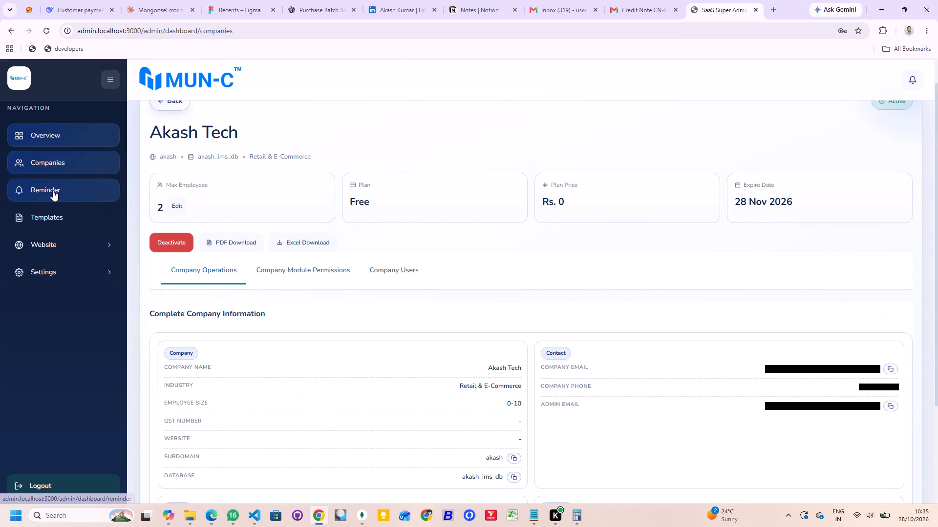
# View the company reminder details, and check the actions available for Akash Tech in the companies list.
pyautogui.click(53, 190)
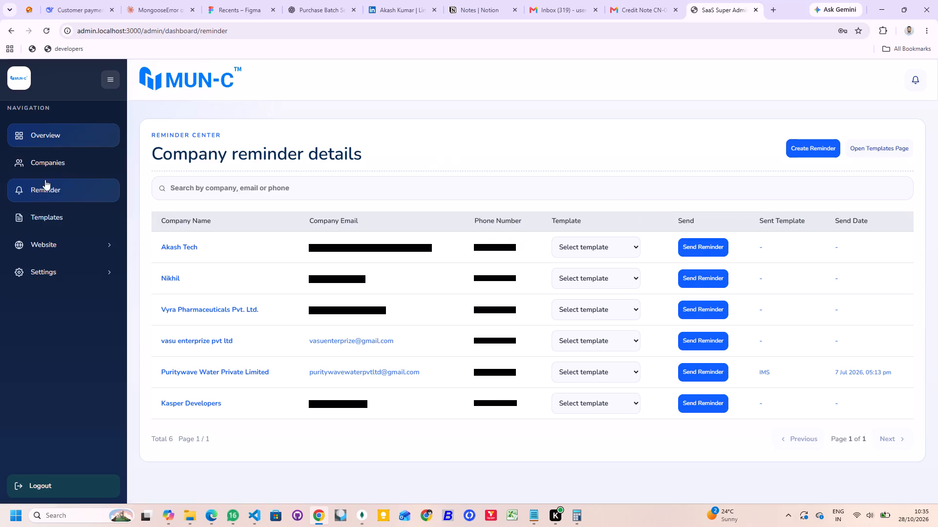
pyautogui.click(47, 166)
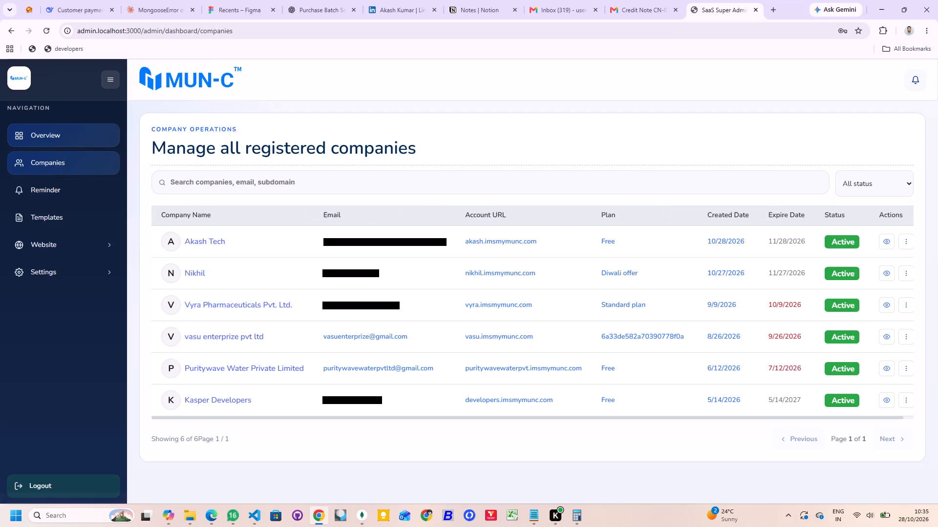
pyautogui.hscroll(-2, 853, 272)
pyautogui.click(899, 239)
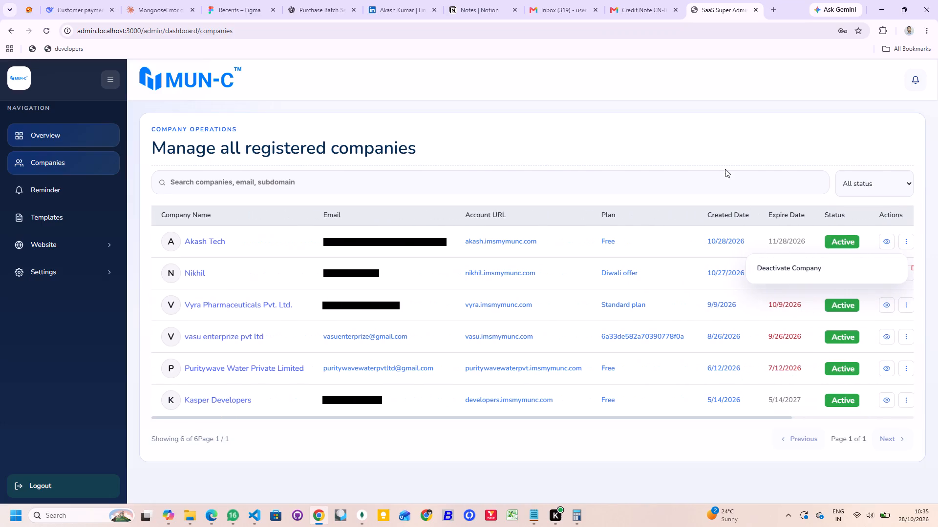
pyautogui.click(723, 153)
# Switch to the Akash workspace in Microsoft Edge and examine the pricing plans under Manage Subscription in its settings.
pyautogui.click(217, 519)
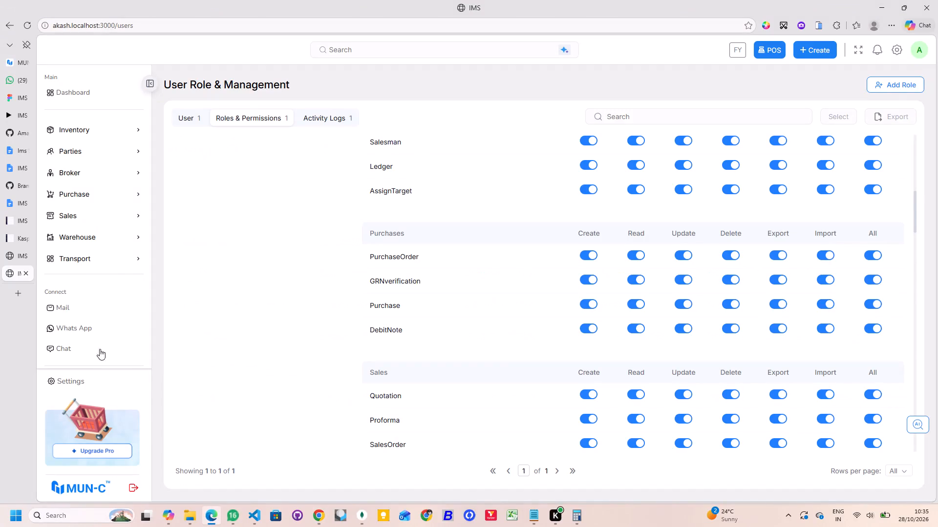
pyautogui.scroll(-11, 95, 329)
pyautogui.click(76, 382)
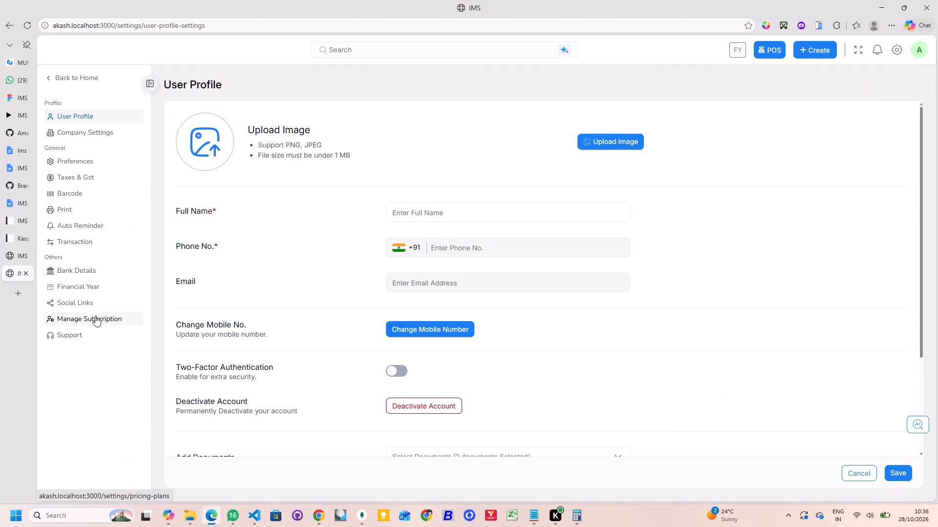
pyautogui.click(99, 319)
pyautogui.scroll(-5, 554, 280)
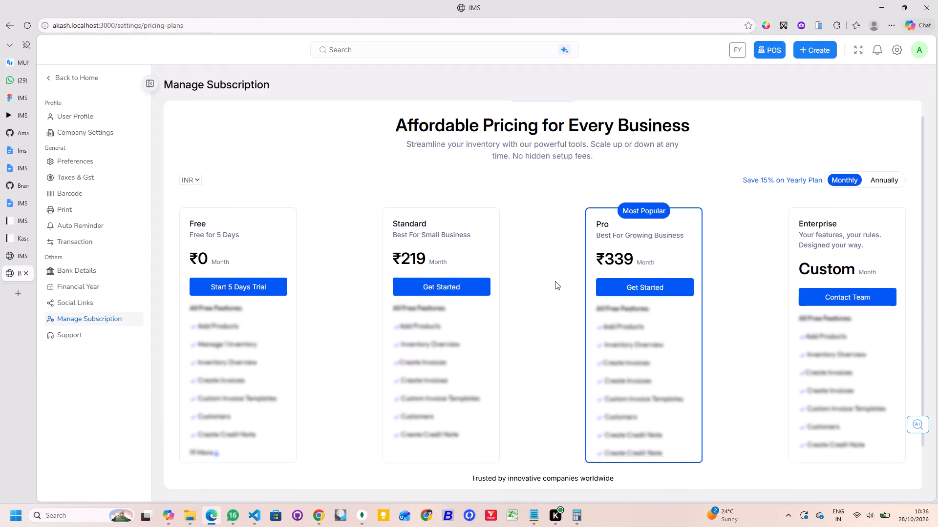
pyautogui.scroll(-5, 557, 293)
pyautogui.scroll(8, 562, 319)
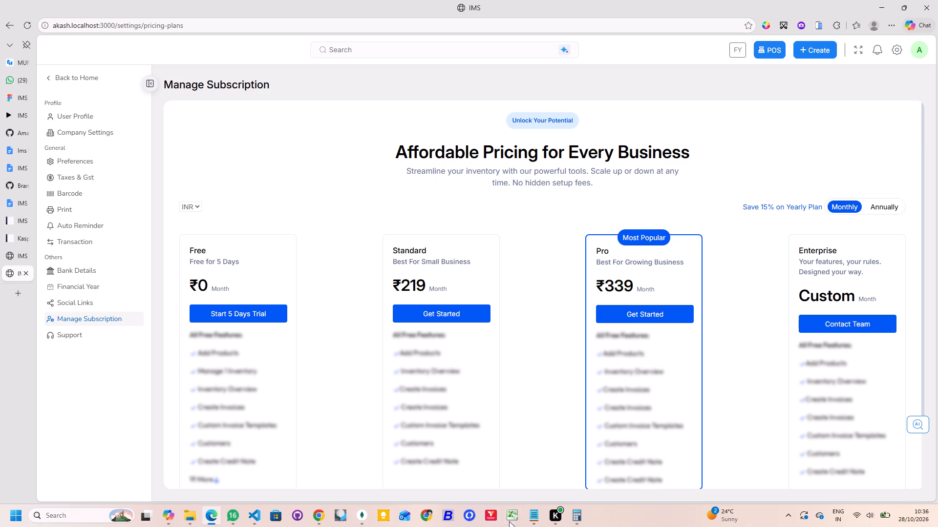
# Open the website's Pricing Plans in the Chrome admin dashboard and compare them with the Akash workspace's subscription plans in Microsoft Edge.
pyautogui.click(250, 516)
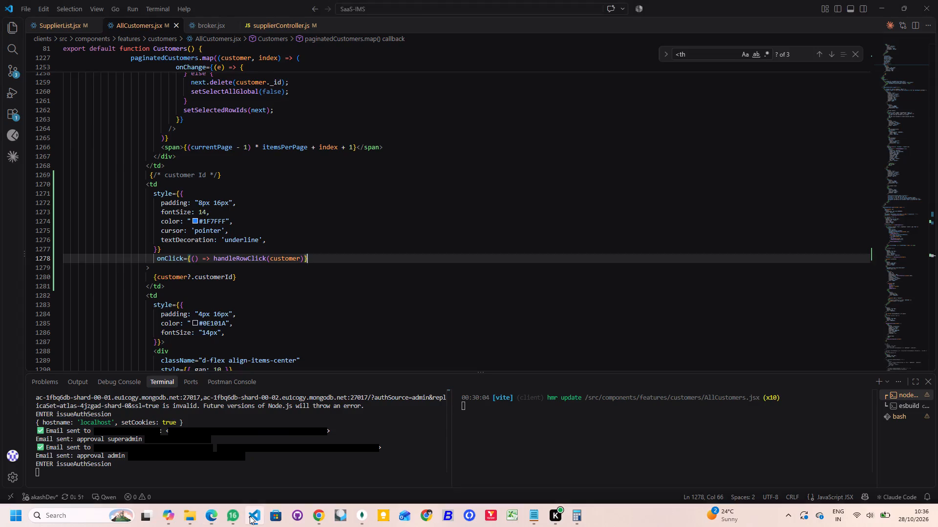
pyautogui.click(320, 517)
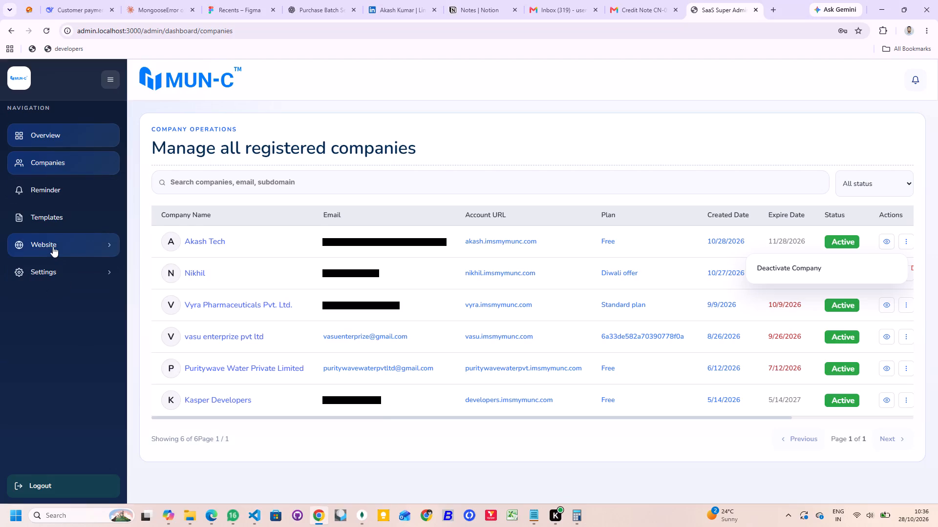
pyautogui.click(53, 246)
pyautogui.click(71, 284)
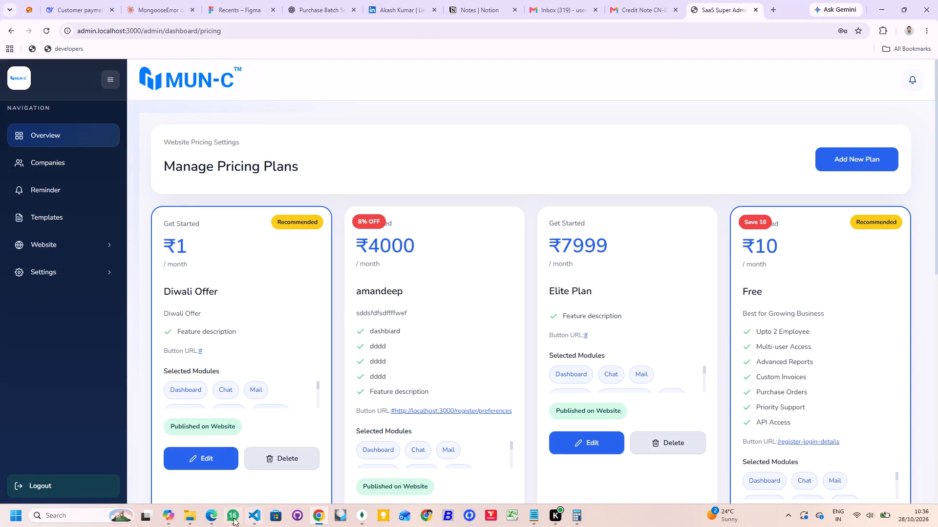
pyautogui.click(215, 520)
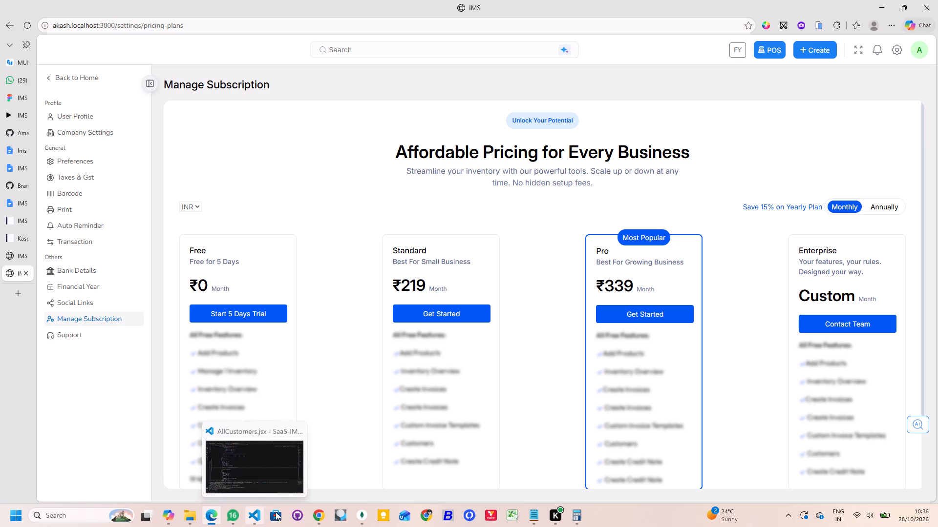
# Return to the admin dashboard in Chrome, reopen Akash Tech's company details and examine its module permissions for Main, Inventory and Parties.
pyautogui.click(320, 517)
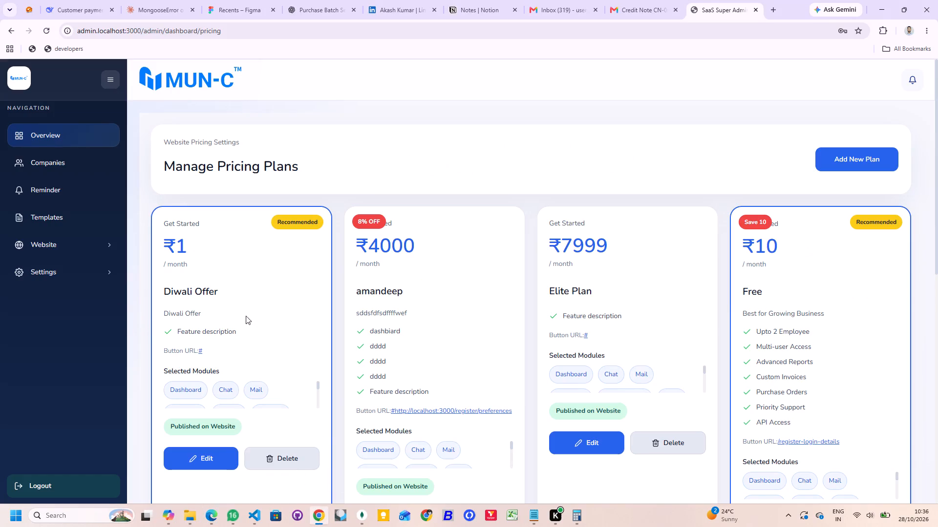
pyautogui.click(57, 190)
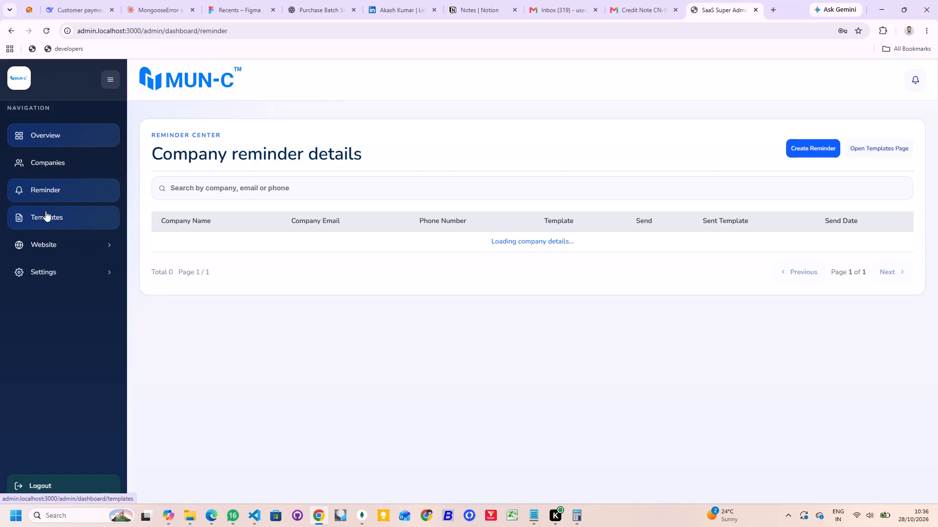
pyautogui.click(46, 157)
pyautogui.click(202, 236)
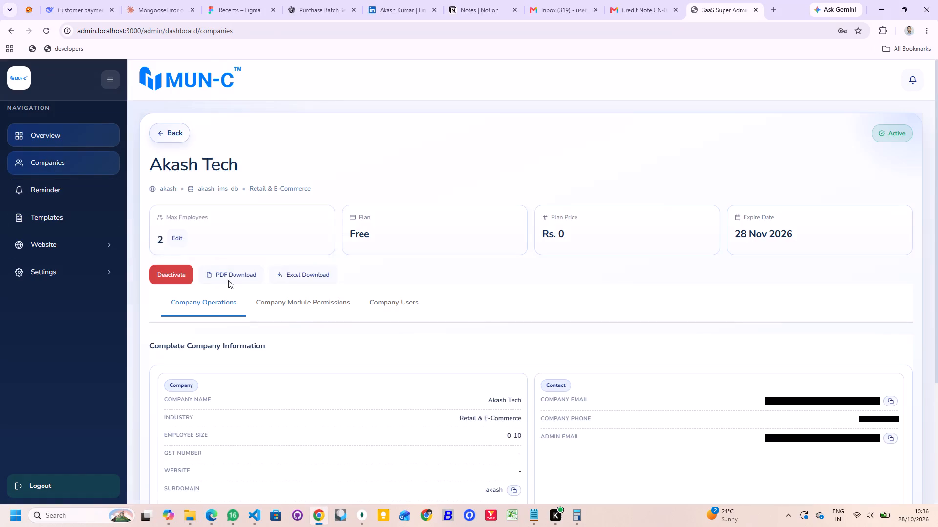
pyautogui.scroll(-3, 334, 300)
pyautogui.click(297, 156)
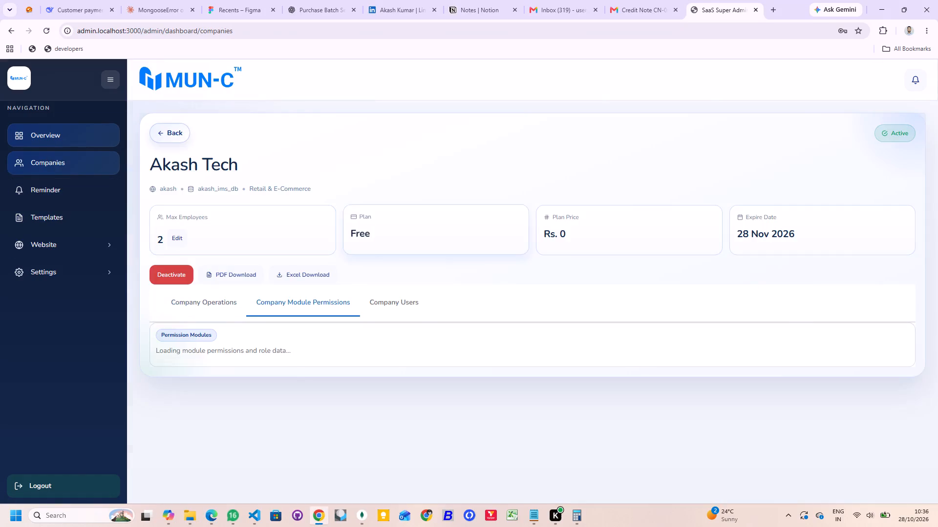
pyautogui.scroll(-4, 424, 301)
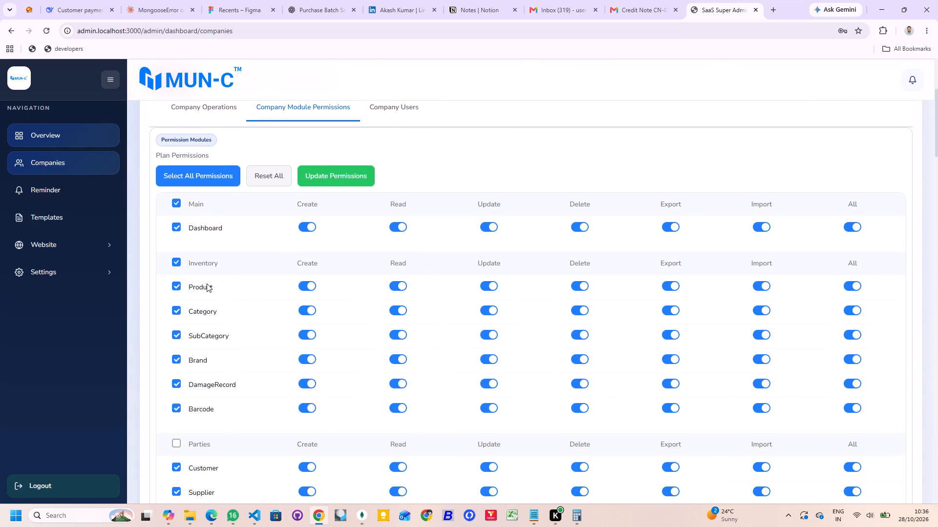
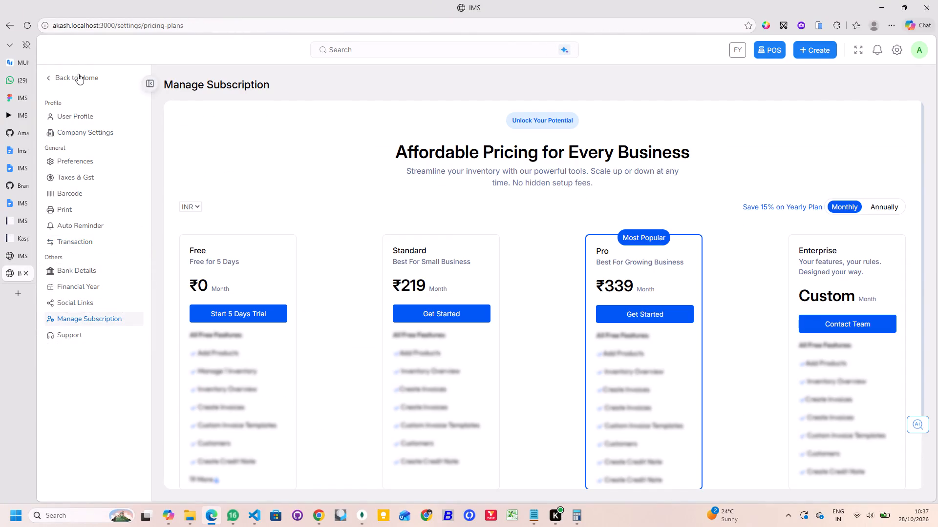
# Open the ADMIN role's permissions in the Akash workspace, examine rows such as Multi Pricing, and compare them with Akash Tech's module permissions in Google Chrome.
pyautogui.click(78, 73)
pyautogui.scroll(-5, 122, 304)
pyautogui.click(109, 358)
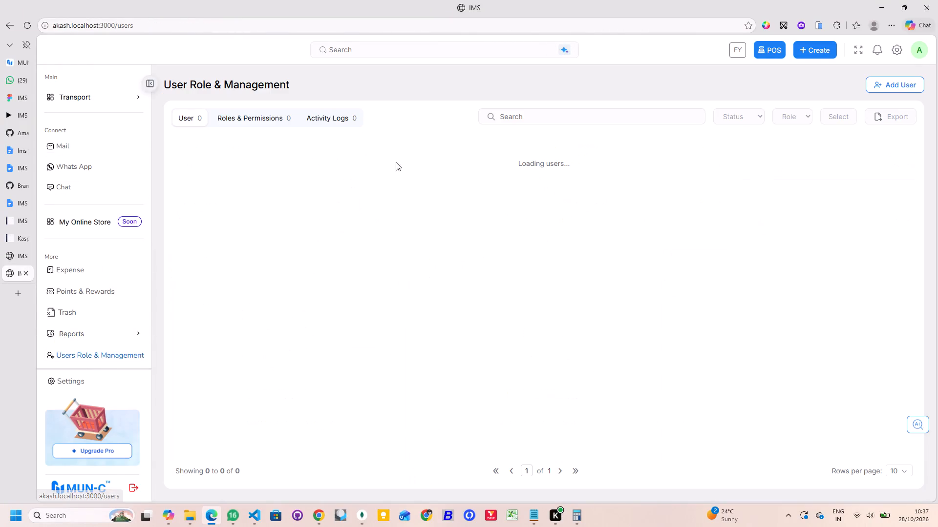
pyautogui.click(247, 116)
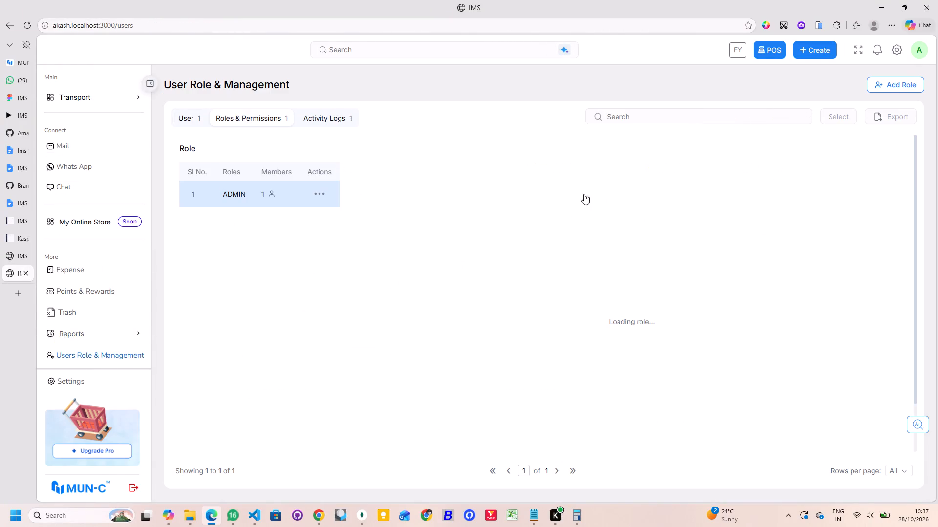
pyautogui.scroll(-2, 542, 330)
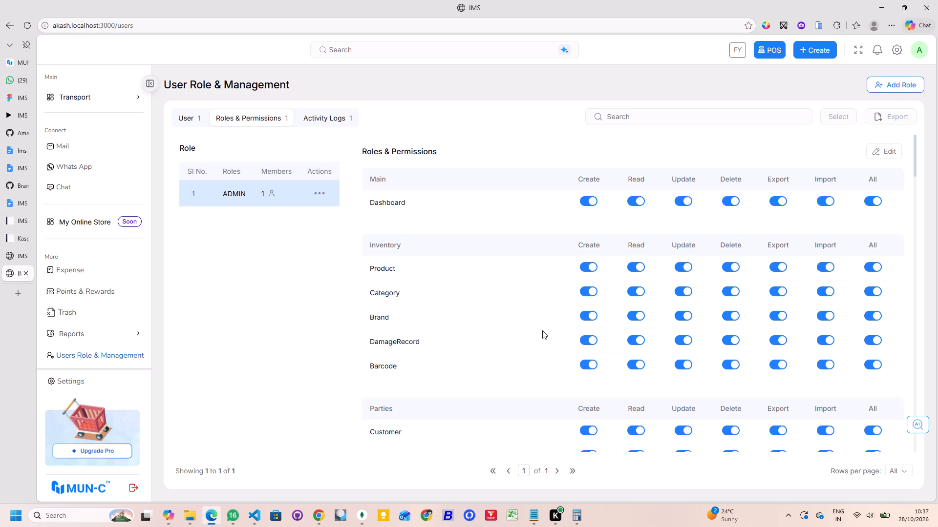
pyautogui.scroll(-3, 542, 330)
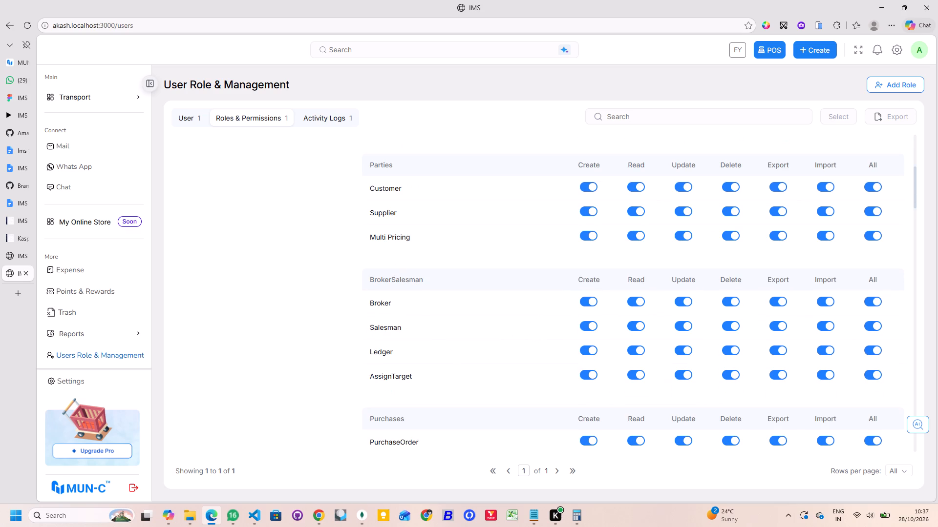
pyautogui.moveTo(369, 234); pyautogui.dragTo(429, 236)
pyautogui.click(436, 234)
pyautogui.click(321, 517)
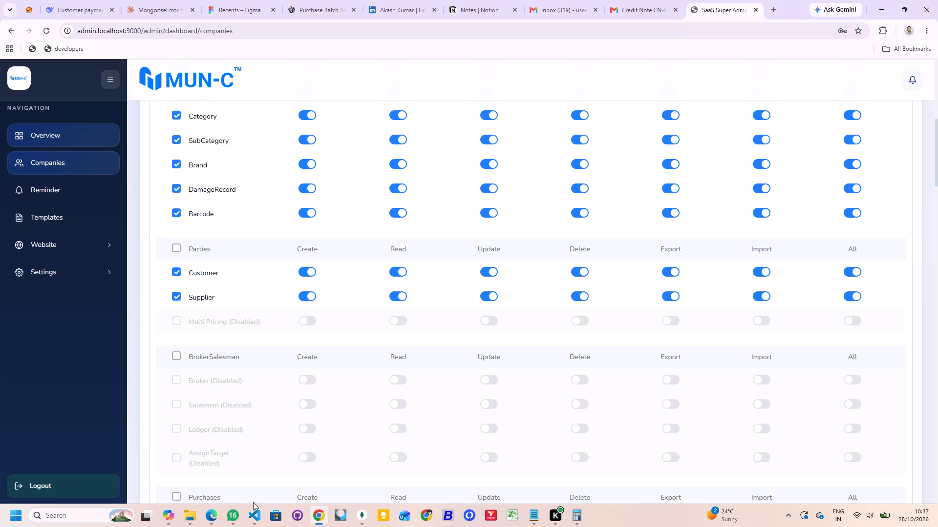
# Switch to the Akash workspace in Microsoft Edge, open the ADMIN role's permissions for editing, and toggle Multi Pricing off and back on.
pyautogui.click(213, 515)
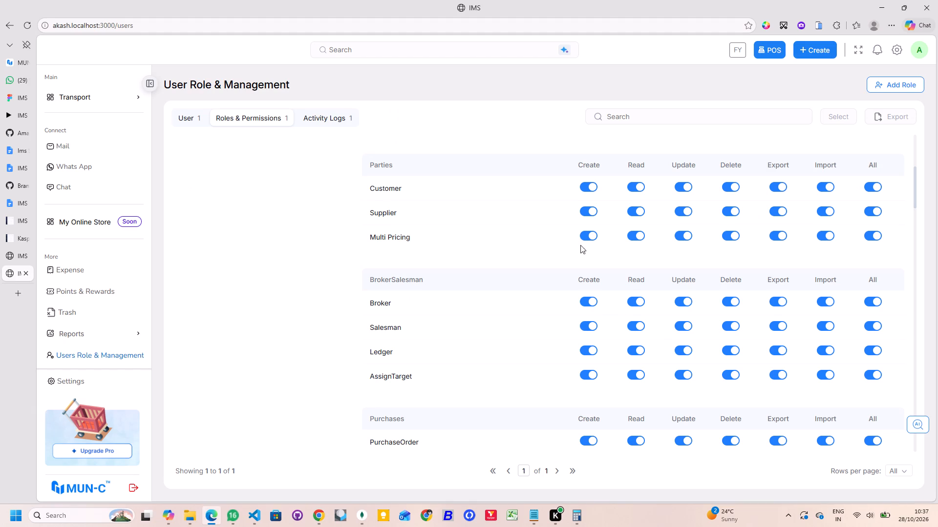
pyautogui.scroll(10, 893, 202)
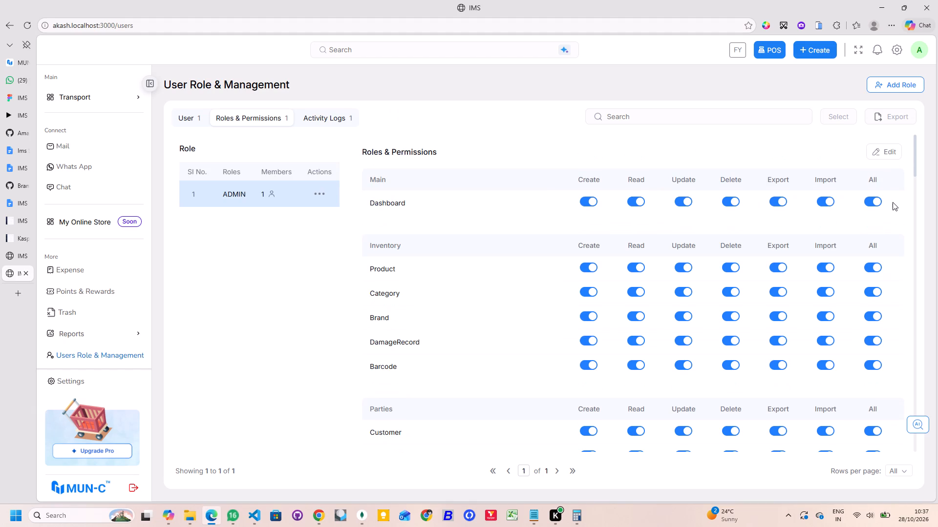
pyautogui.click(894, 146)
pyautogui.scroll(-4, 577, 315)
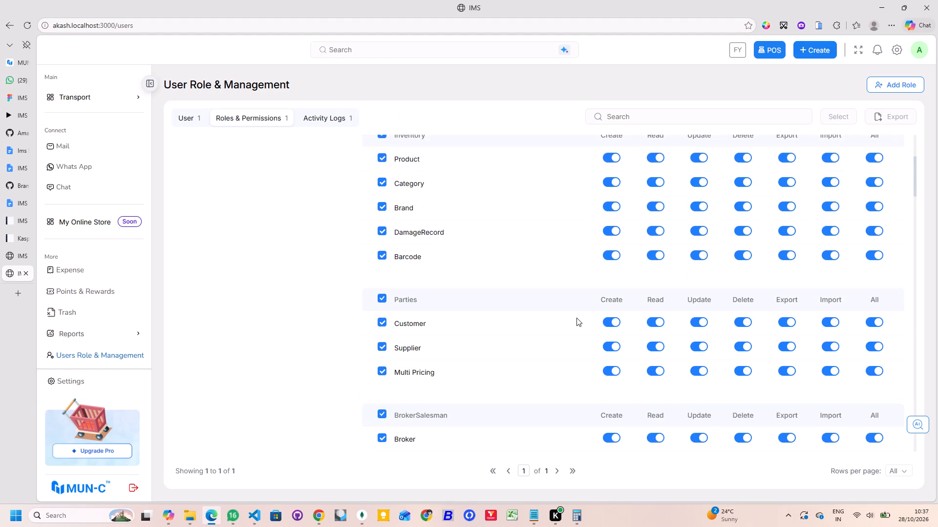
pyautogui.click(382, 344)
pyautogui.click(382, 344)
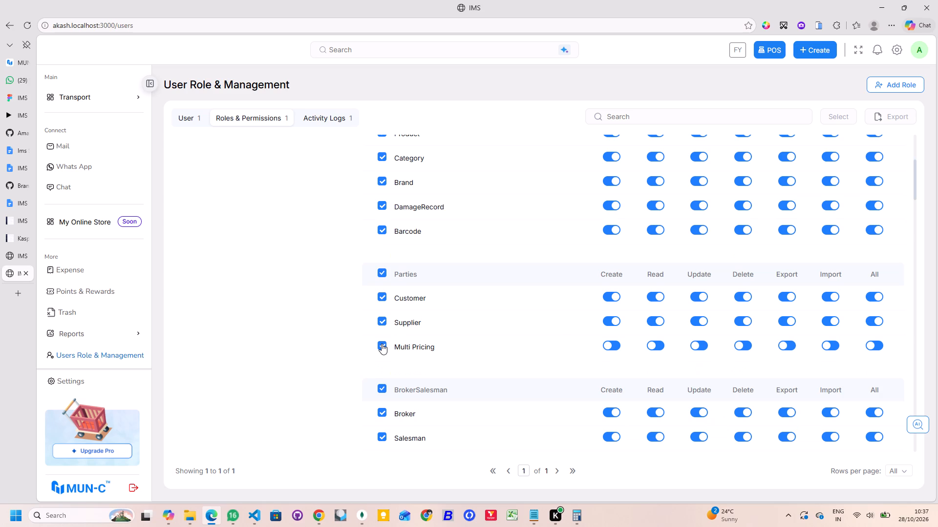
# Examine the ADMIN role's editable permission list from Dashboard through Manage Subscription, including the Parties and BrokerSalesman groups.
pyautogui.scroll(-20, 426, 336)
pyautogui.scroll(-6, 426, 336)
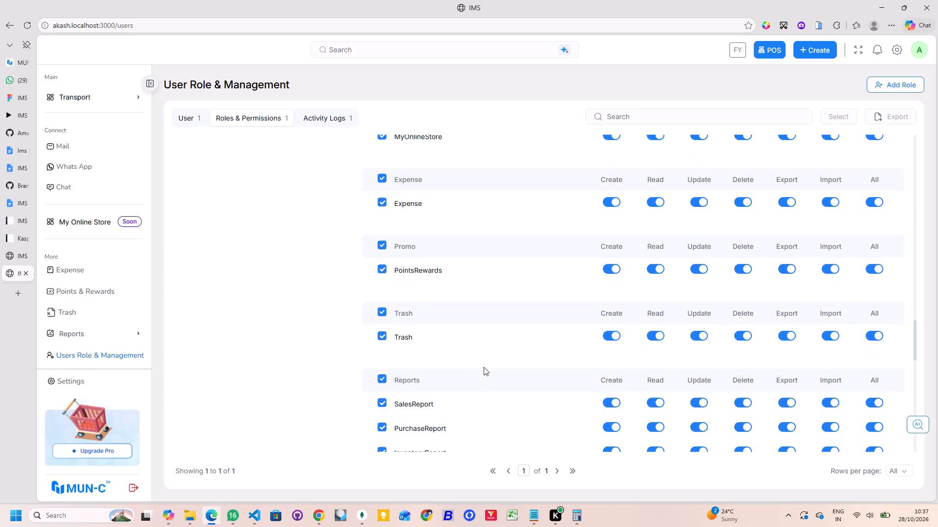
pyautogui.scroll(-20, 469, 365)
pyautogui.scroll(2, 473, 366)
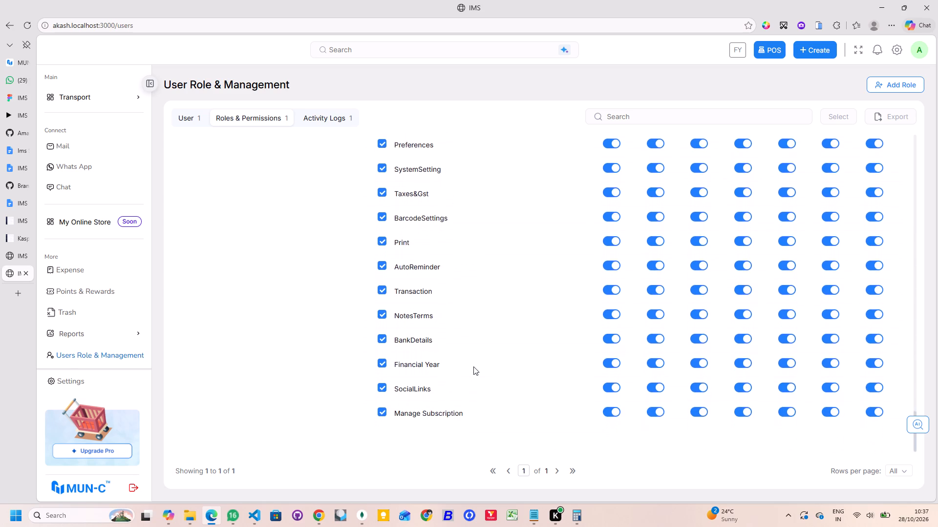
pyautogui.scroll(8, 473, 366)
pyautogui.scroll(8, 535, 290)
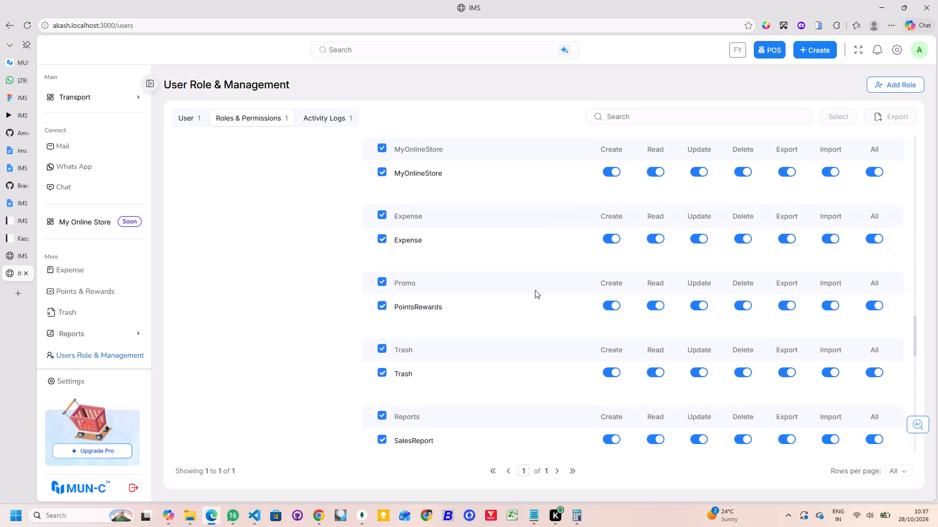
pyautogui.scroll(20, 535, 290)
pyautogui.scroll(15, 535, 290)
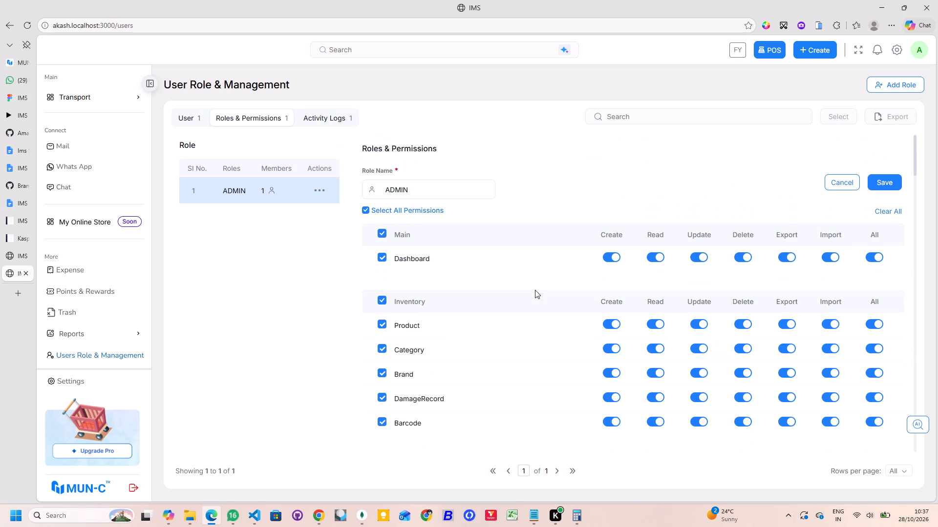
pyautogui.scroll(-4, 539, 300)
pyautogui.scroll(-3, 556, 339)
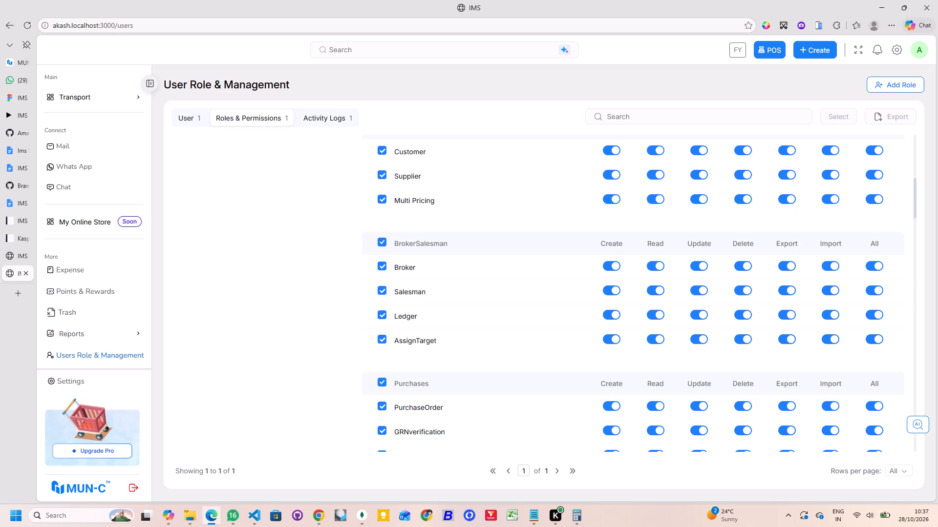
pyautogui.scroll(1, 481, 243)
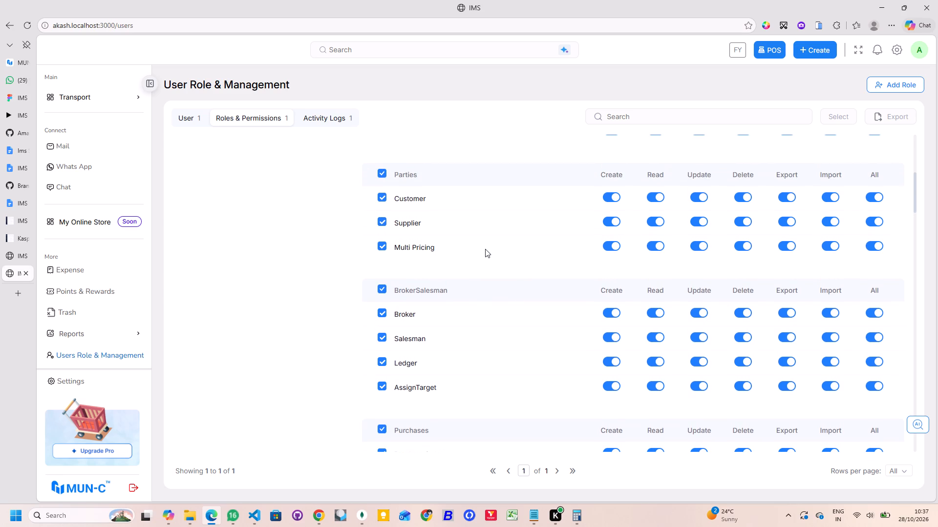
pyautogui.scroll(14, 521, 292)
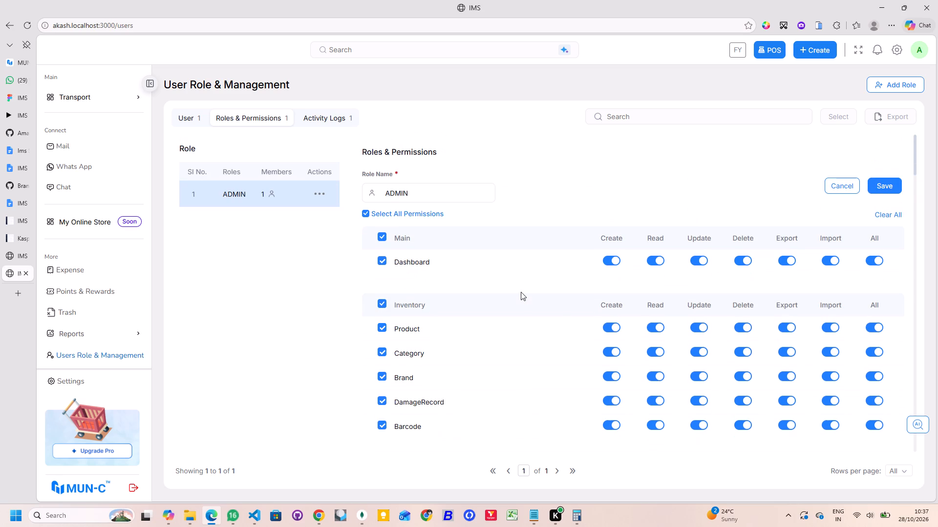
# Save the ADMIN role's permissions.
pyautogui.click(885, 187)
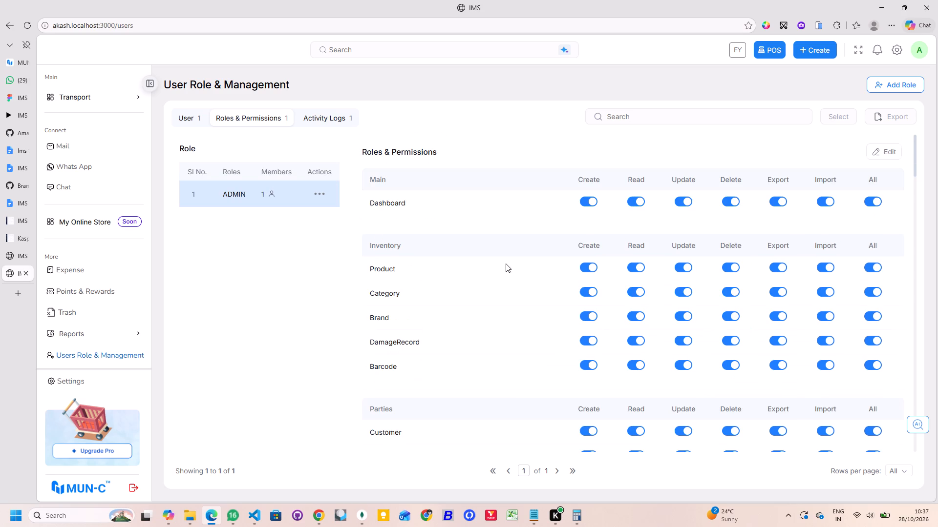
# Reopen Roles & Permissions and recheck the ADMIN role's Parties and BrokerSalesman permissions.
pyautogui.scroll(-4, 508, 274)
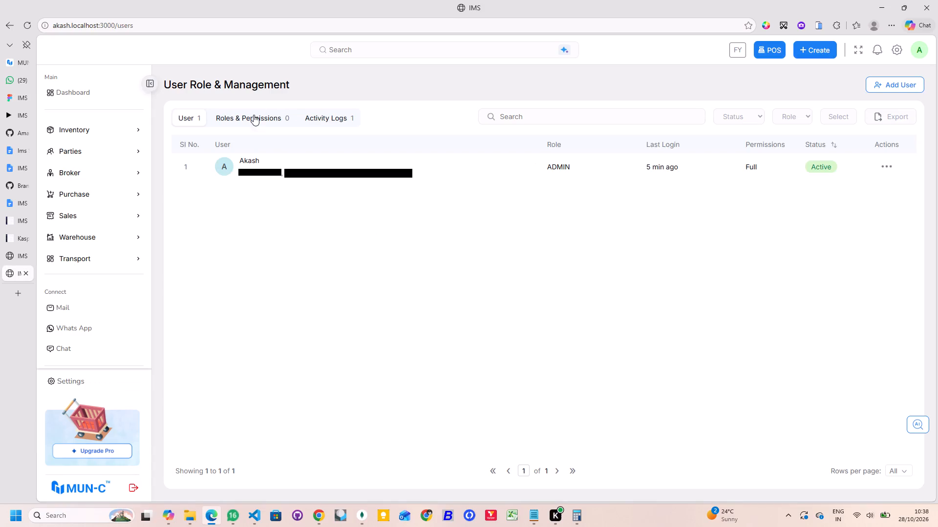
pyautogui.click(254, 115)
pyautogui.scroll(-5, 559, 316)
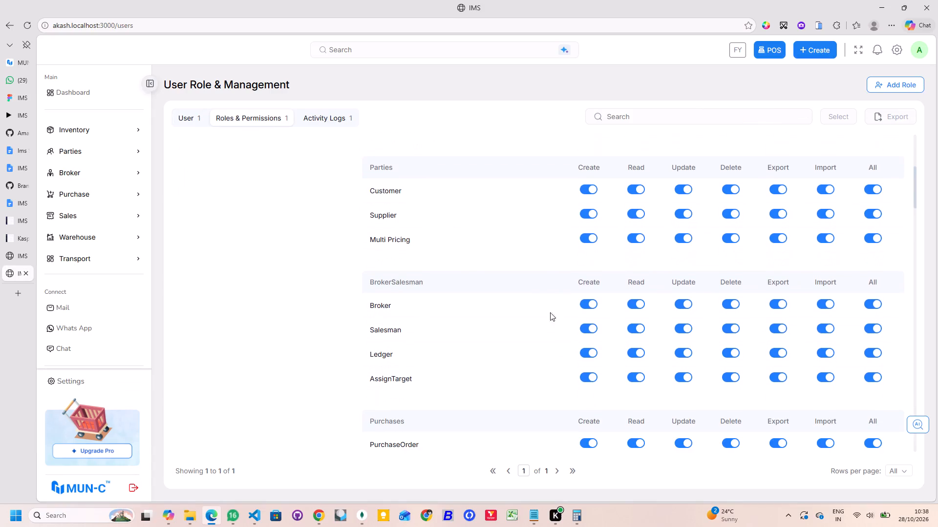
pyautogui.scroll(9, 93, 173)
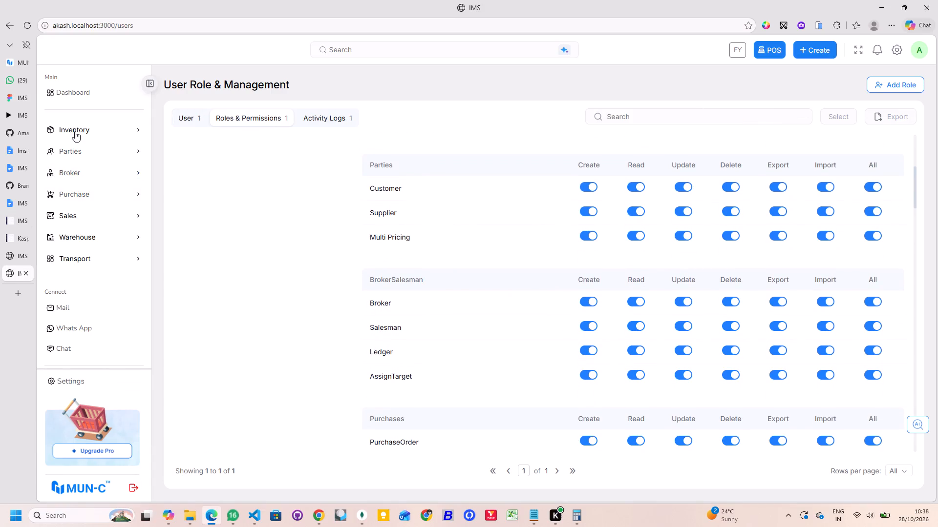
# Open Multi Pricing under Parties, view the Create New Price List form and return to the price lists.
pyautogui.click(75, 131)
pyautogui.click(81, 214)
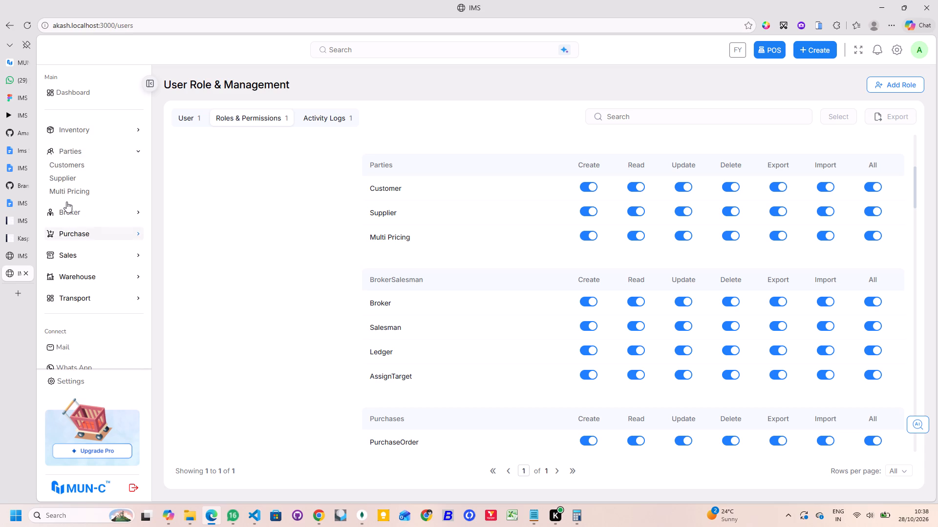
pyautogui.click(78, 190)
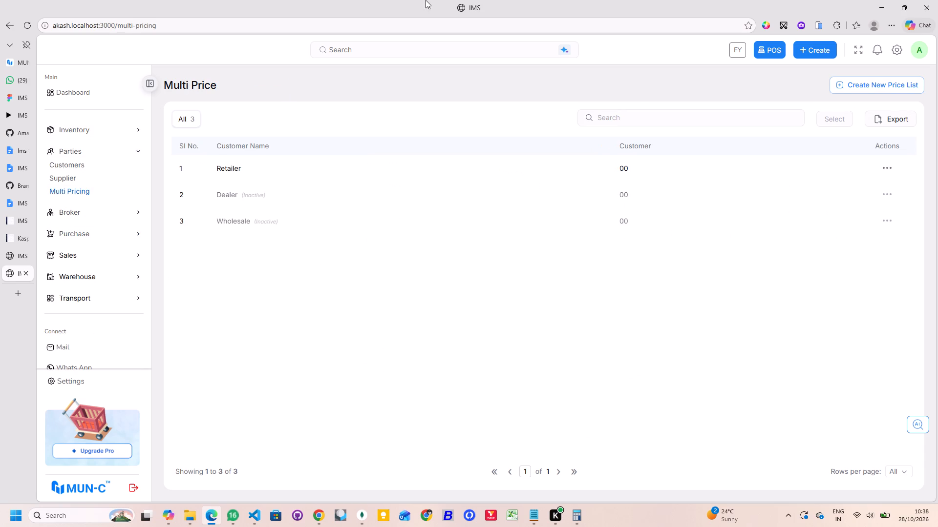
pyautogui.click(863, 87)
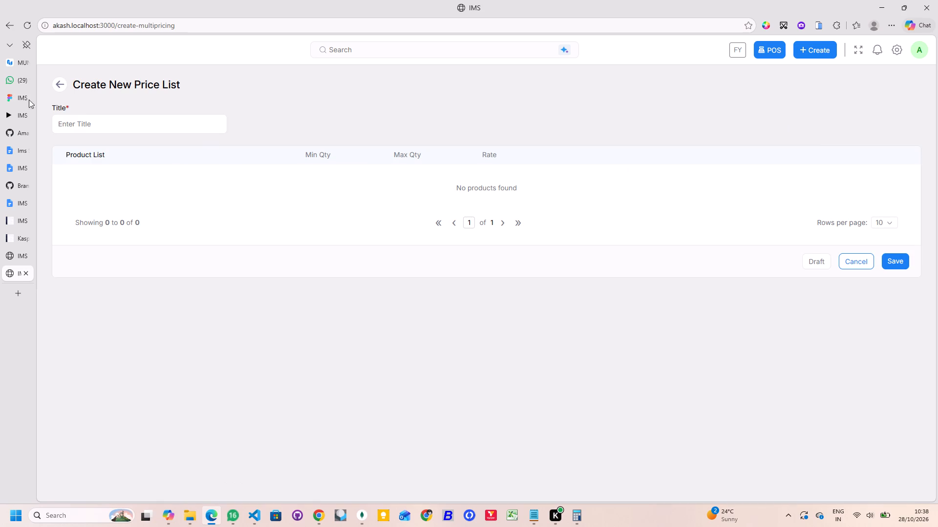
pyautogui.click(60, 83)
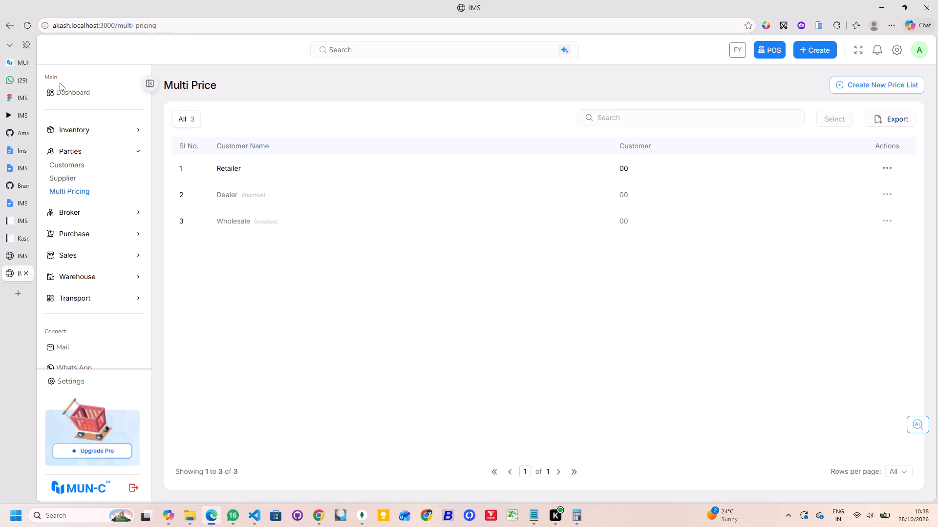
pyautogui.scroll(-2, 179, 319)
# Switch to Google Chrome and examine Akash Tech's module permissions for Parties, BrokerSalesman, Purchases and Sales.
pyautogui.click(320, 520)
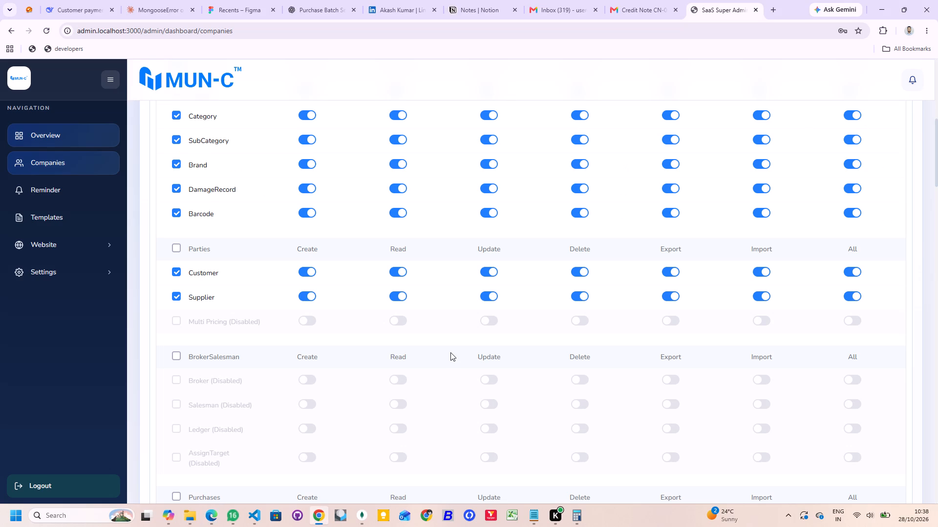
pyautogui.scroll(-2, 450, 352)
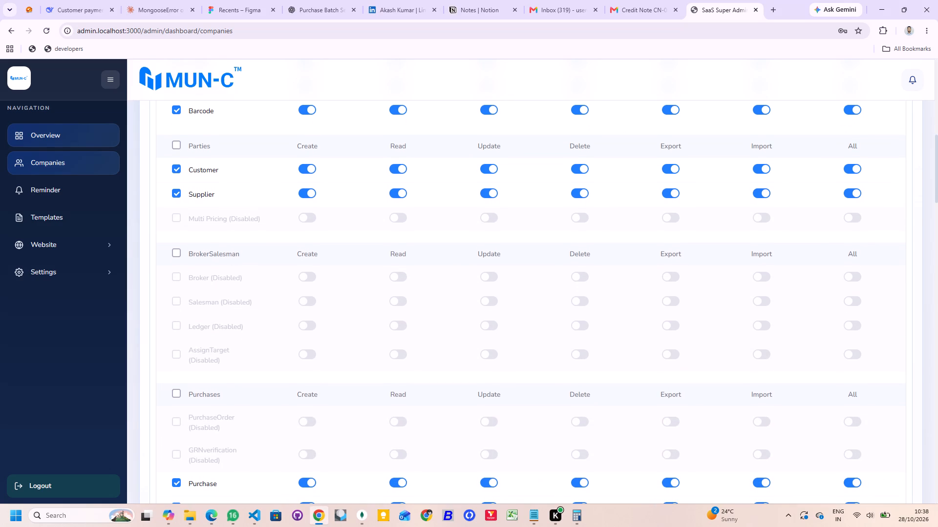
pyautogui.scroll(-3, 232, 280)
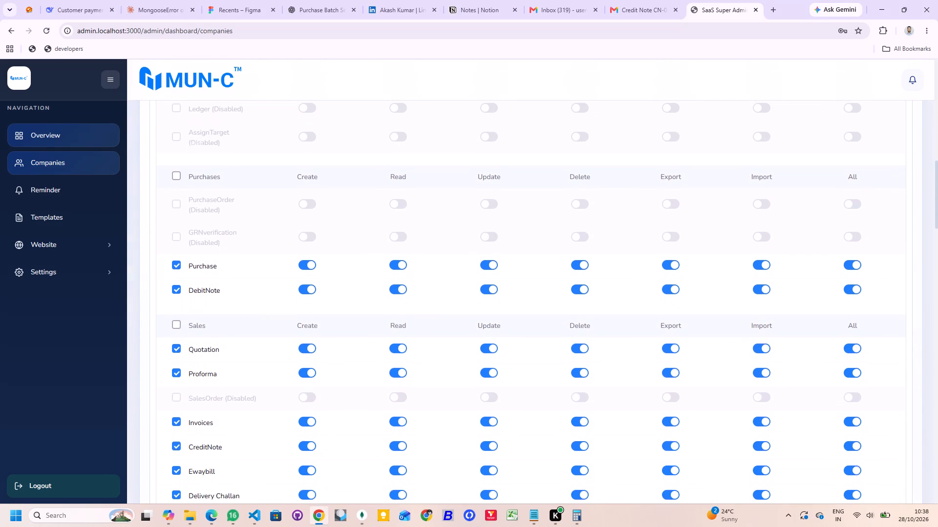
pyautogui.scroll(-2, 232, 280)
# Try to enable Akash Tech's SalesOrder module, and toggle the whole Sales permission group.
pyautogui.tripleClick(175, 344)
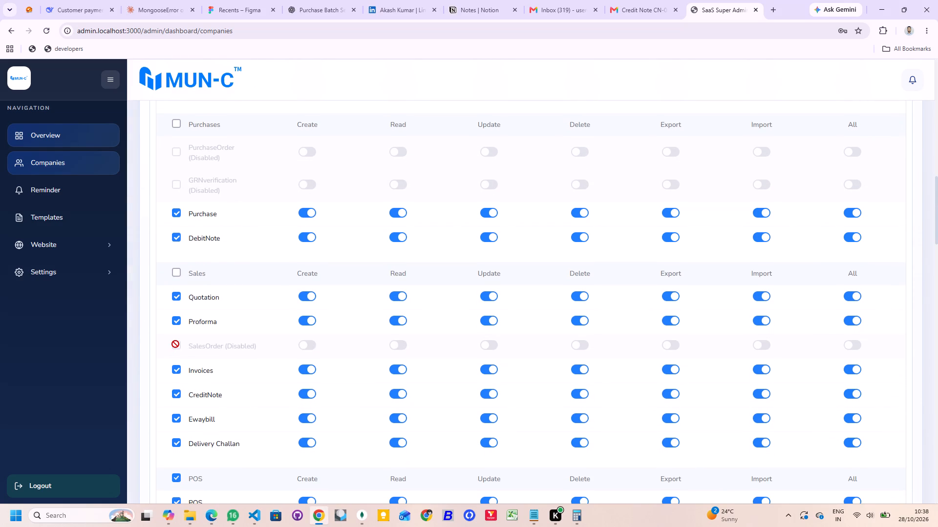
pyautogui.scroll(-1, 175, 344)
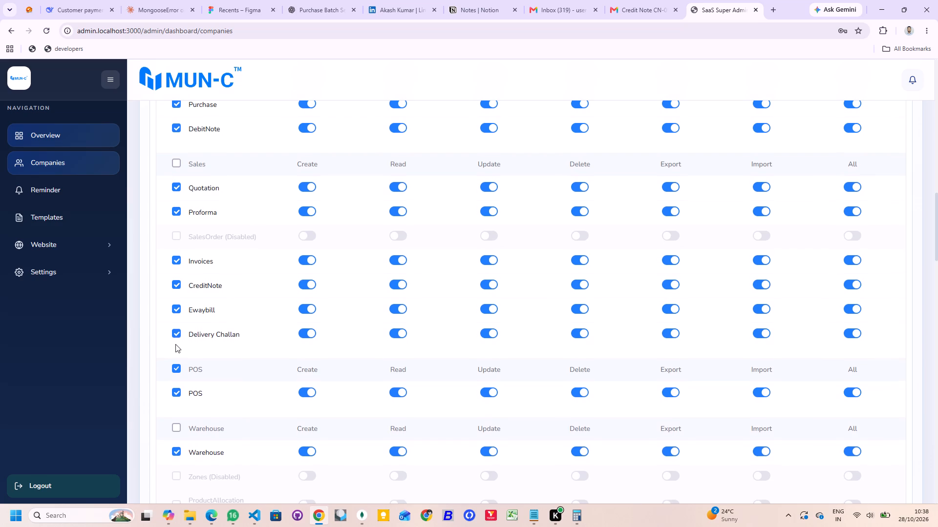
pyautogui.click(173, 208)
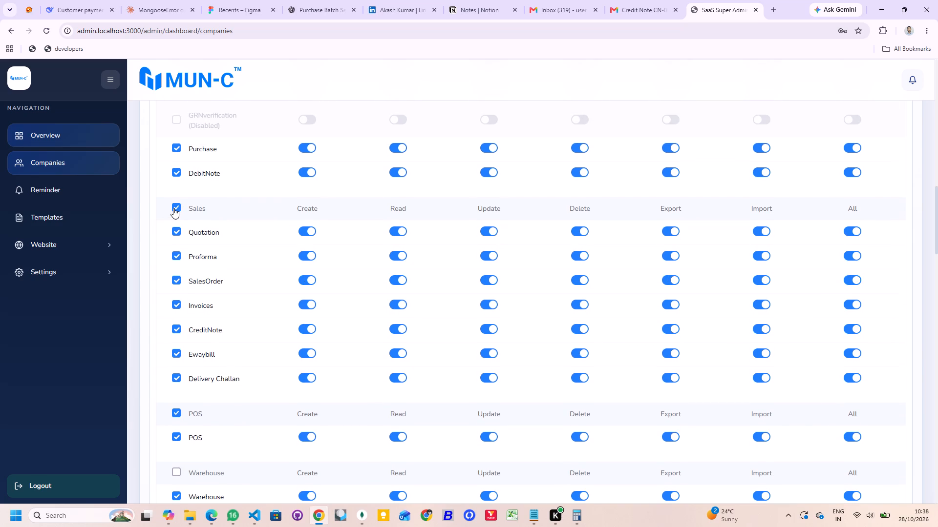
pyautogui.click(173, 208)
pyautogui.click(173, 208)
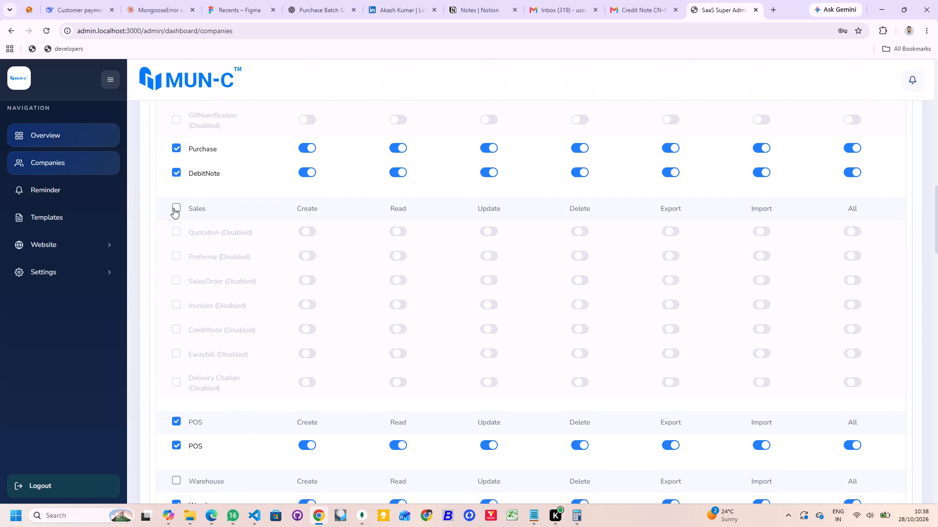
# Select all module permissions for Akash Tech, check them through to the Special group, and update the company's permissions.
pyautogui.scroll(3, 173, 208)
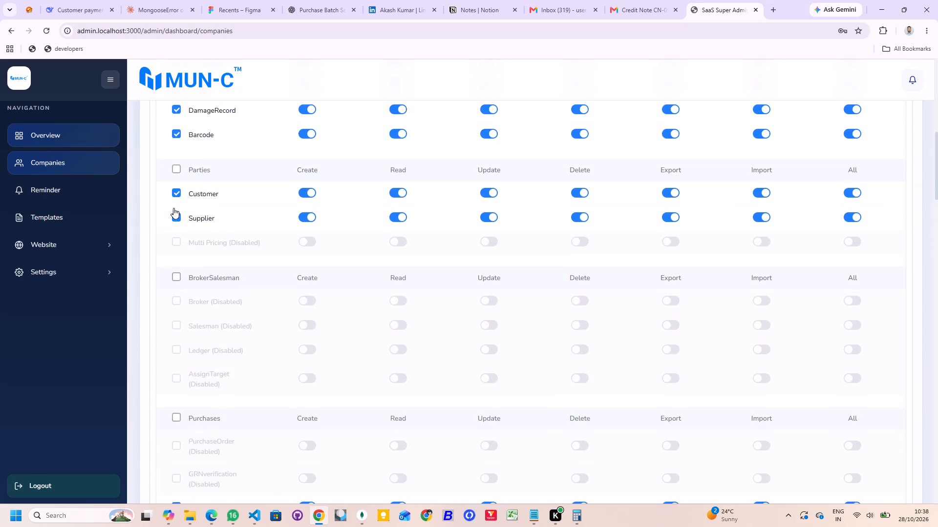
pyautogui.scroll(4, 173, 208)
pyautogui.scroll(-1, 173, 208)
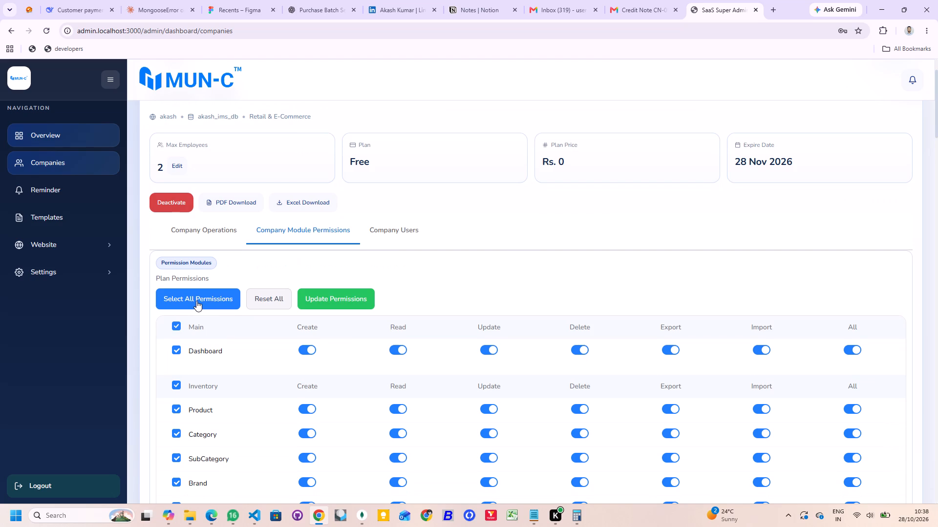
pyautogui.click(196, 301)
pyautogui.scroll(-5, 196, 301)
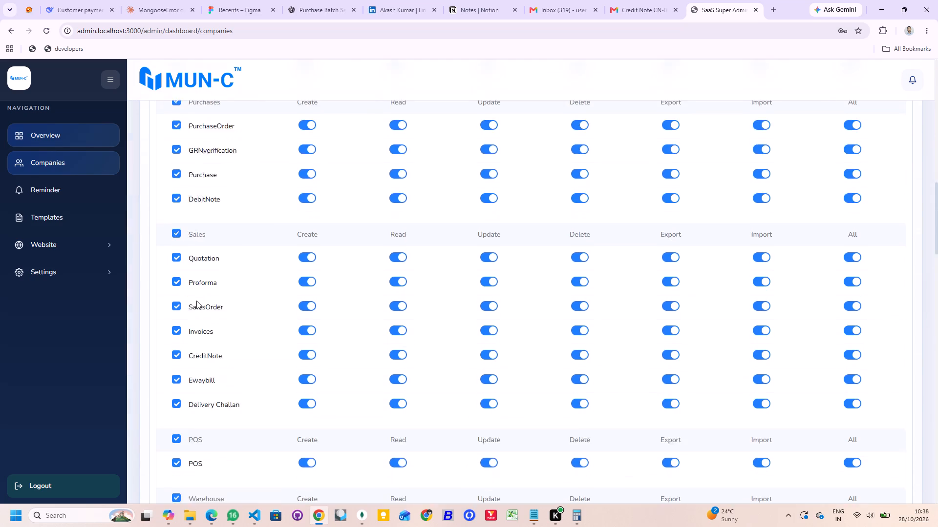
pyautogui.scroll(-2, 196, 301)
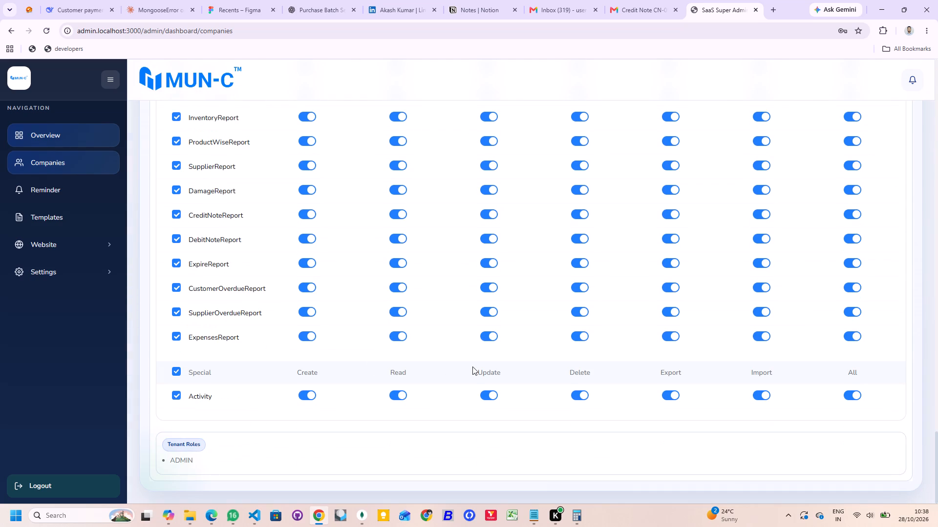
pyautogui.scroll(17, 575, 335)
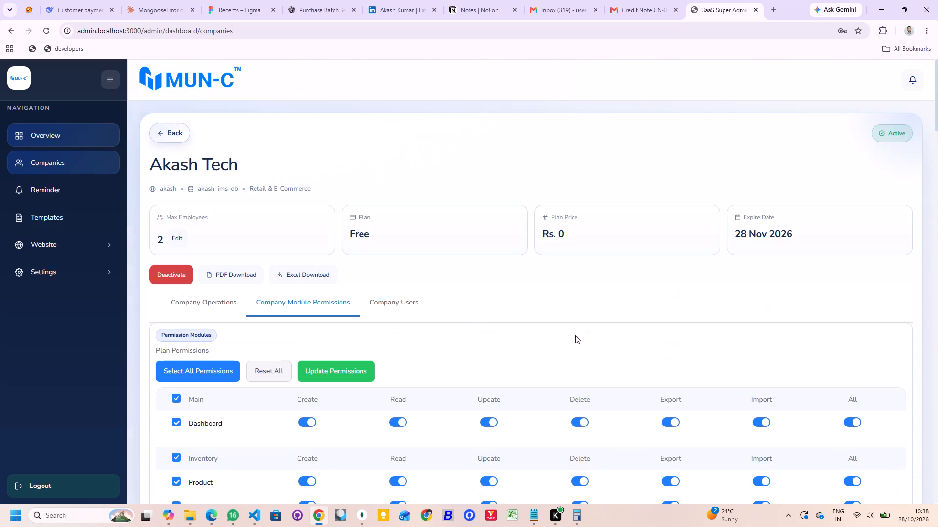
pyautogui.click(329, 369)
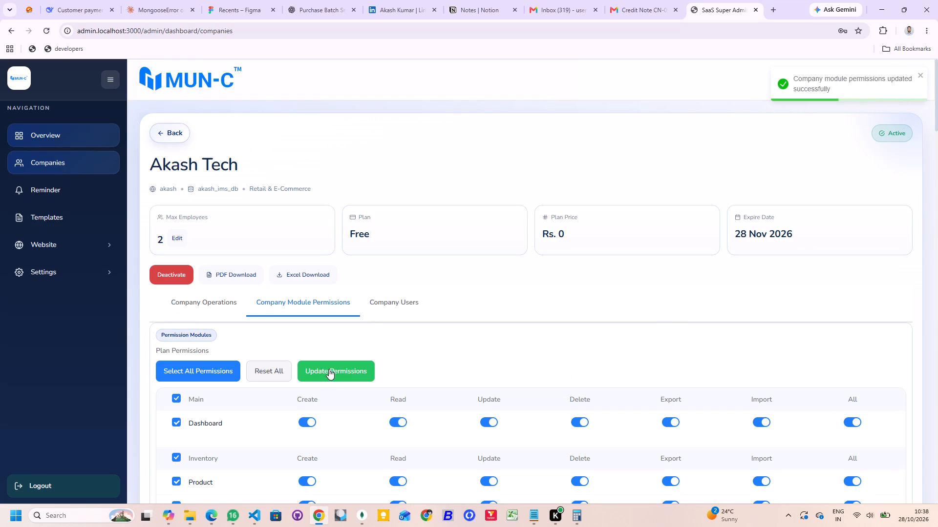
# Review Akash Tech's updated module permissions from the Main group down through Sales and Warehouse.
pyautogui.scroll(-18, 345, 313)
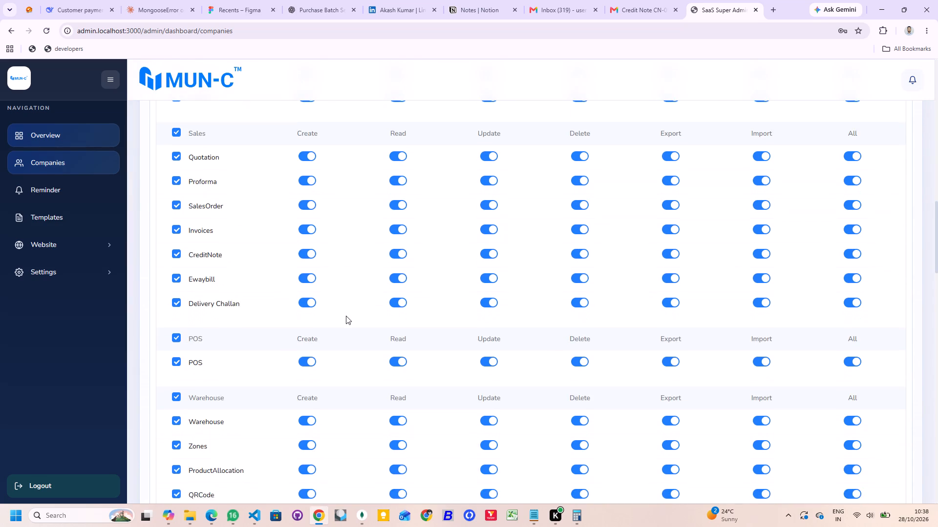
pyautogui.scroll(-2, 346, 316)
pyautogui.scroll(4, 346, 316)
pyautogui.scroll(15, 203, 296)
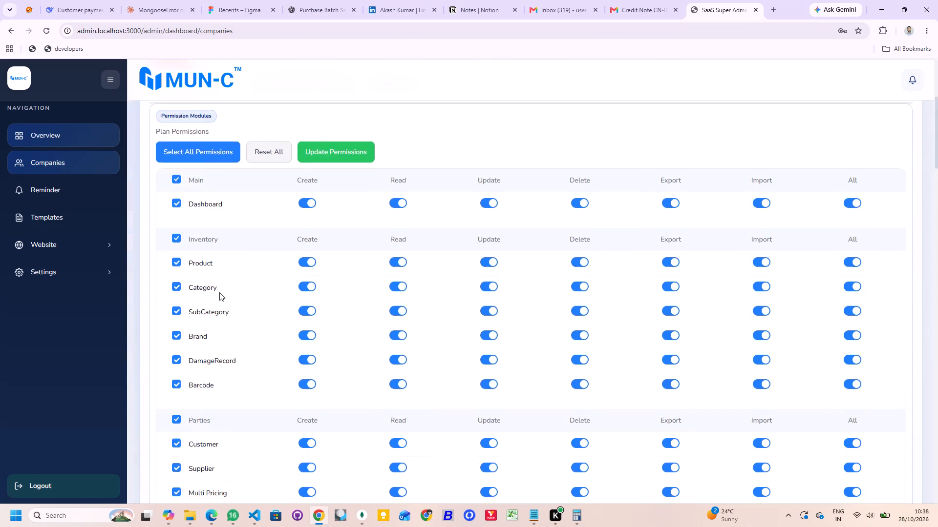
pyautogui.scroll(12, 219, 292)
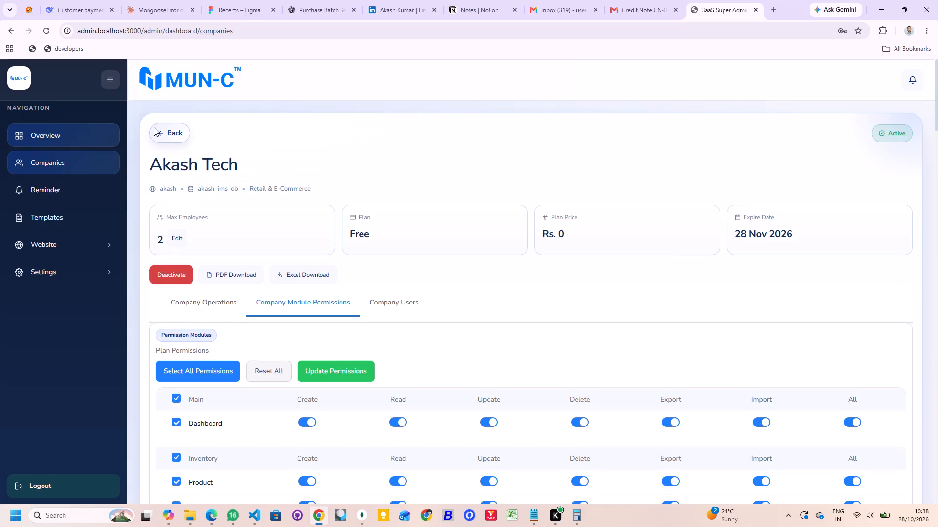
pyautogui.click(161, 131)
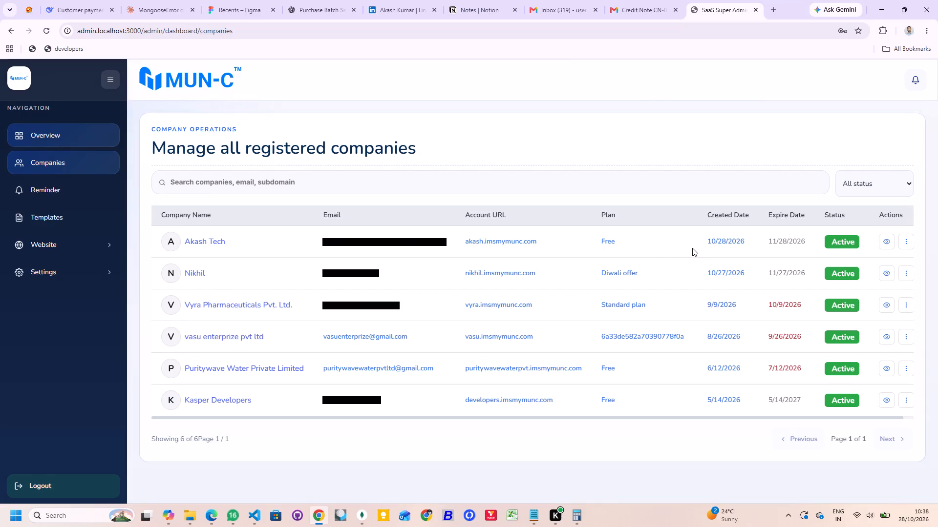
pyautogui.click(497, 243)
pyautogui.hscroll(-2, 543, 368)
pyautogui.hscroll(1, 543, 368)
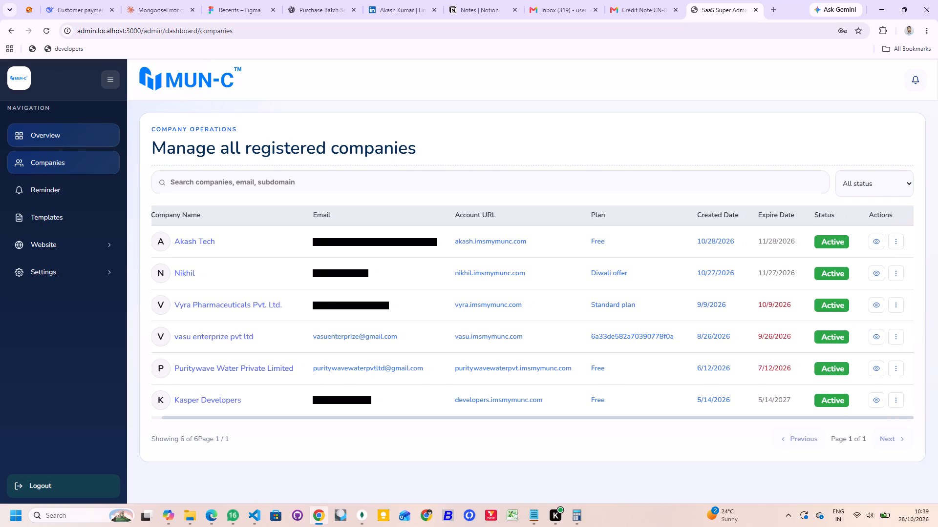
pyautogui.scroll(1, 543, 368)
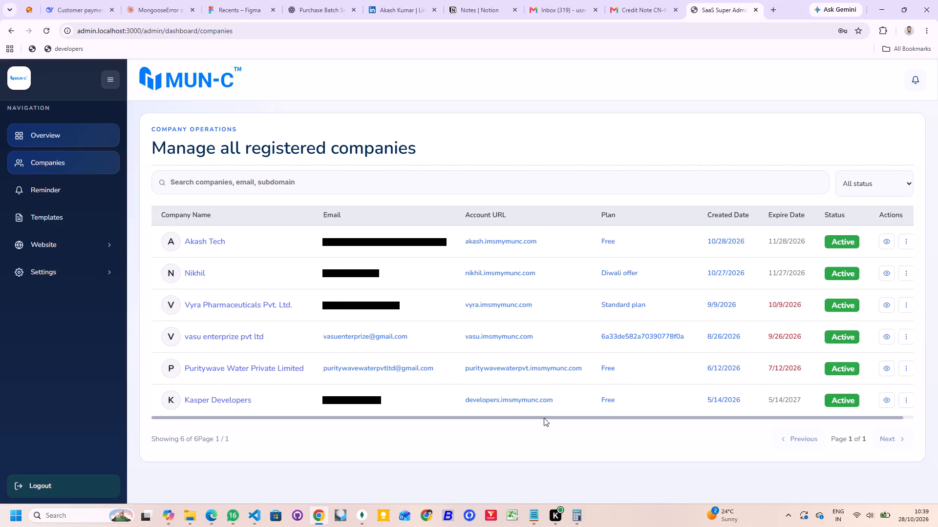
pyautogui.hscroll(-2, 582, 324)
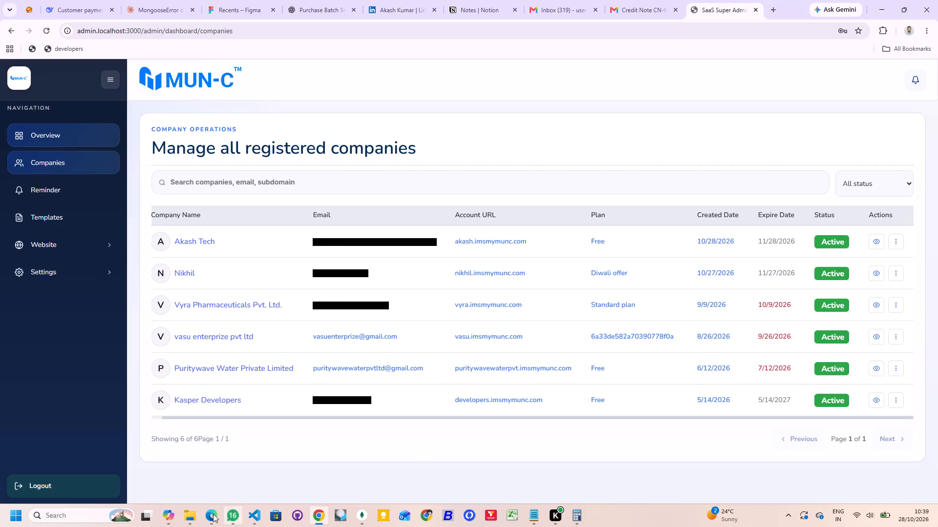
# Switch to the Akash workspace in Microsoft Edge and open Products under Inventory.
pyautogui.click(209, 514)
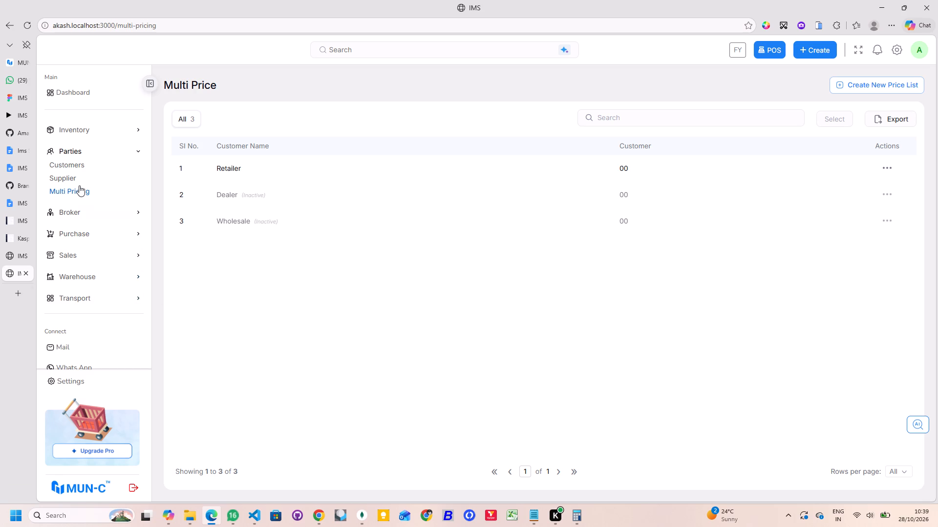
pyautogui.click(80, 131)
pyautogui.click(80, 144)
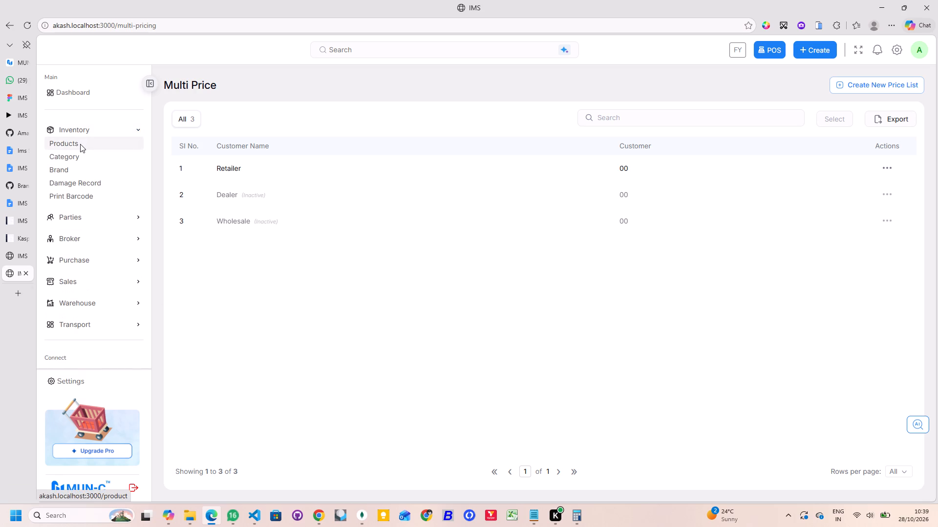
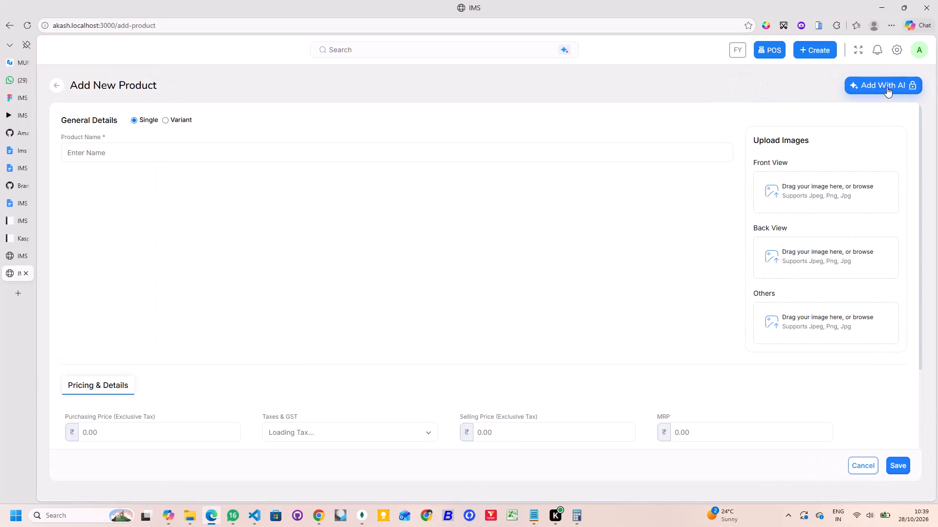
# Enter Amul Milk as the new product's name.
pyautogui.click(129, 151)
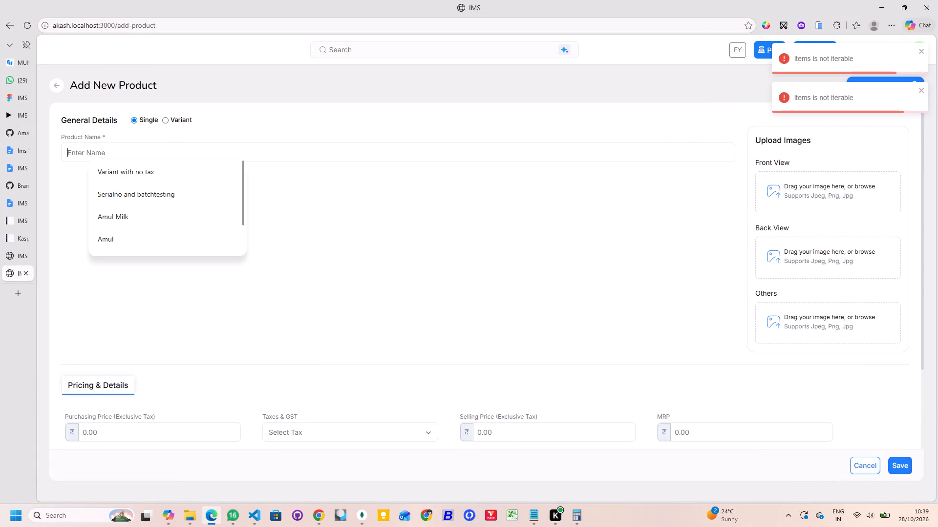
pyautogui.click(151, 148)
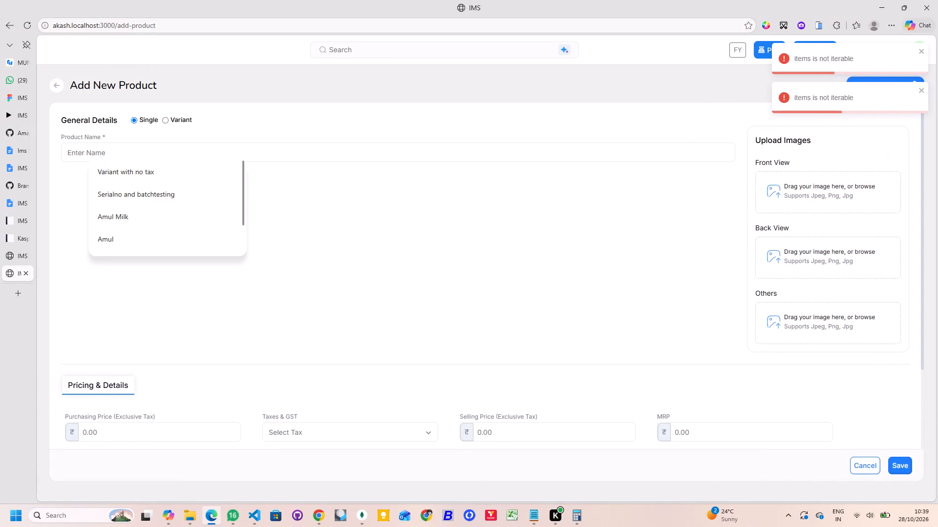
pyautogui.hotkey('shift', 'm')
pyautogui.press('BackSpace')
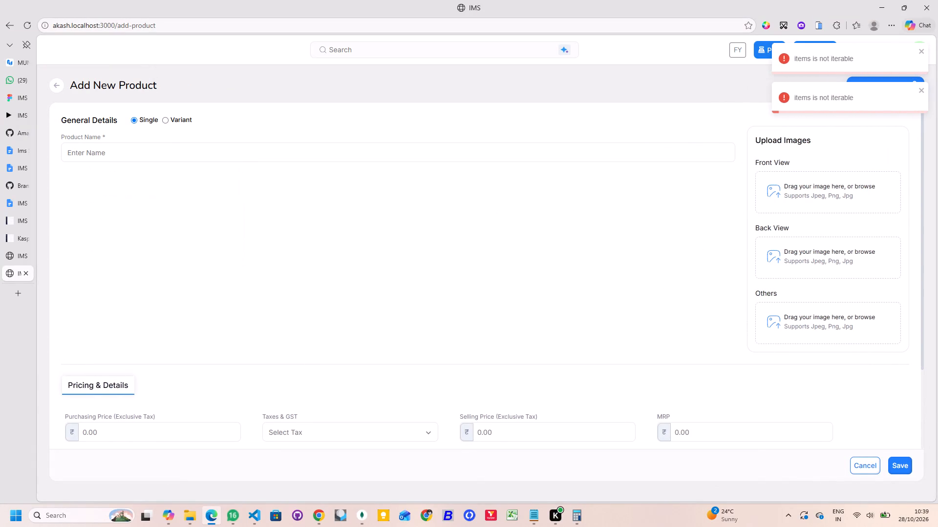
pyautogui.write('Amul Milk')
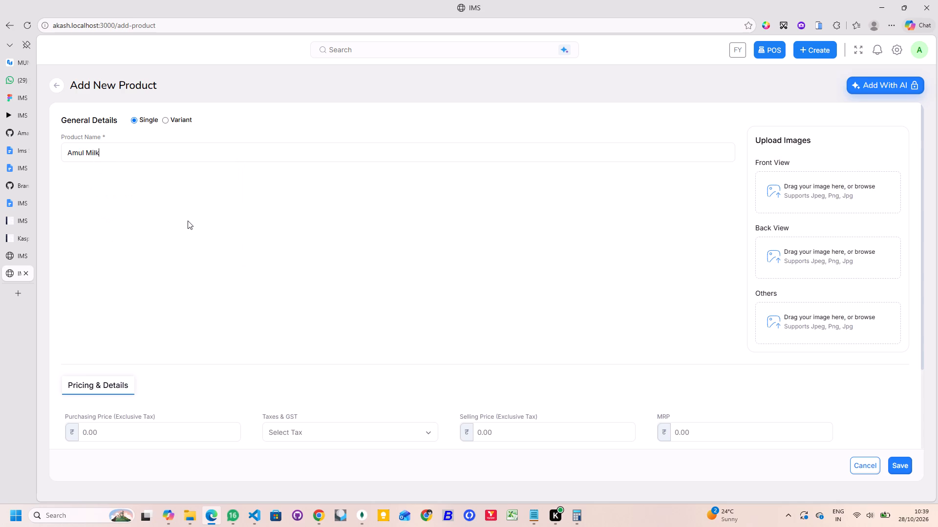
# Set the product's purchasing price, exclusive of tax, to 30.
pyautogui.scroll(-2, 188, 221)
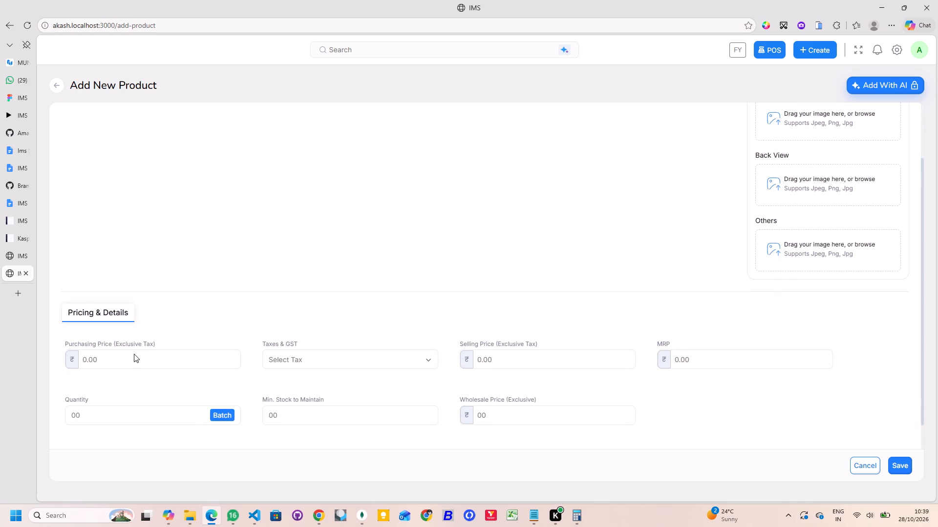
pyautogui.click(134, 354)
pyautogui.click(109, 361)
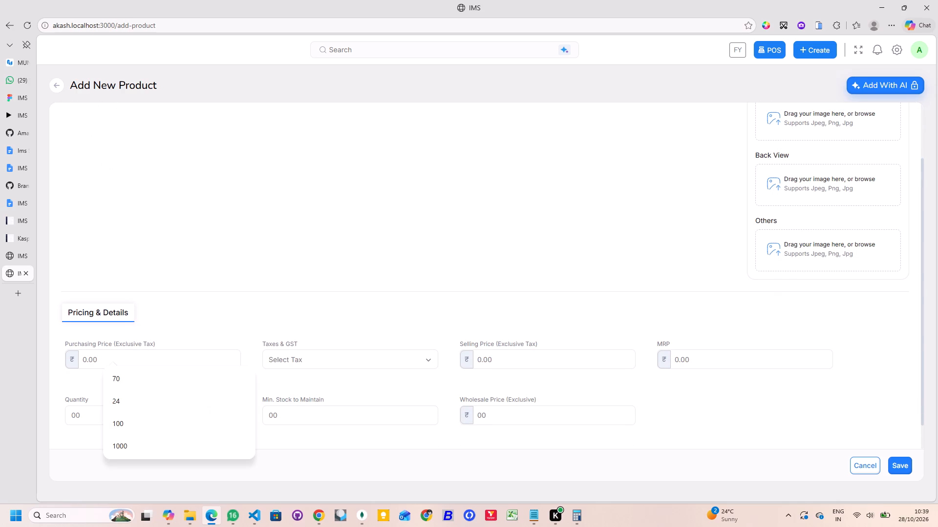
pyautogui.press('1')
pyautogui.press('BackSpace')
pyautogui.press('BackSpace')
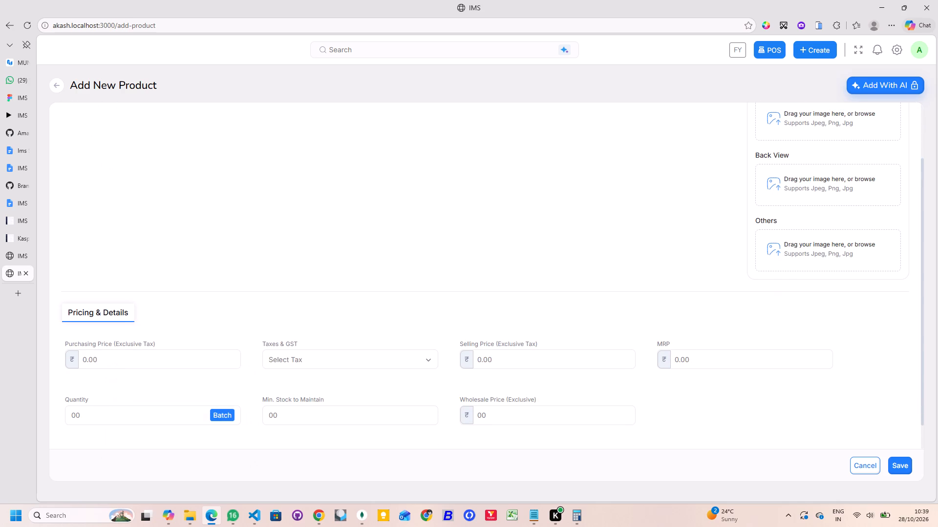
pyautogui.write('40')
pyautogui.press('BackSpace')
pyautogui.press('BackSpace')
pyautogui.write('30')
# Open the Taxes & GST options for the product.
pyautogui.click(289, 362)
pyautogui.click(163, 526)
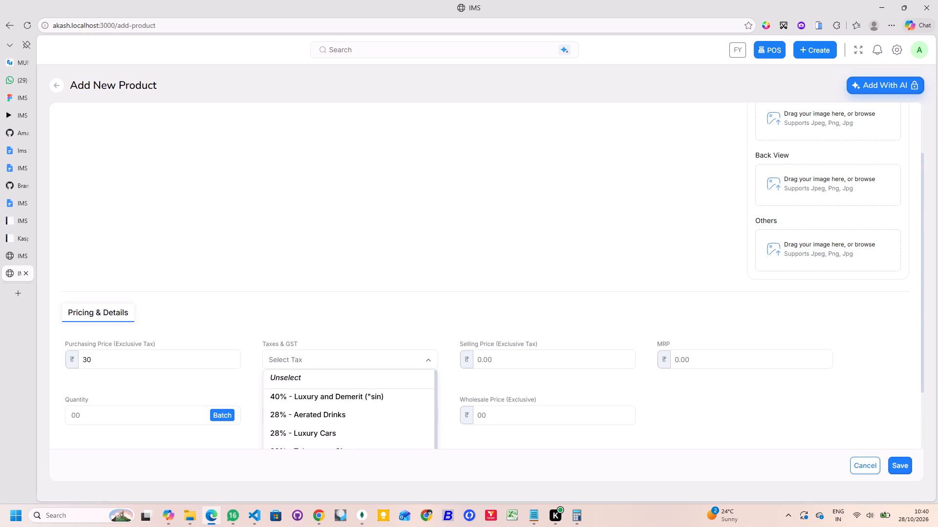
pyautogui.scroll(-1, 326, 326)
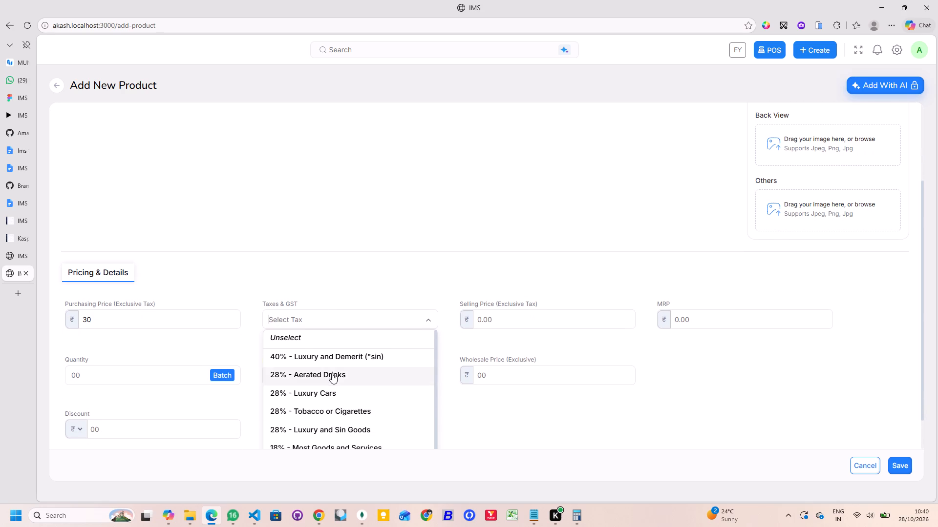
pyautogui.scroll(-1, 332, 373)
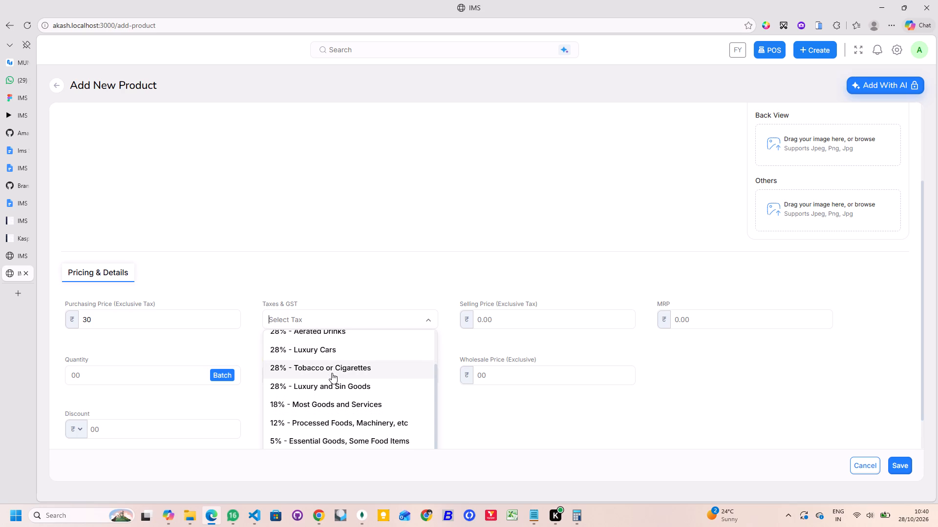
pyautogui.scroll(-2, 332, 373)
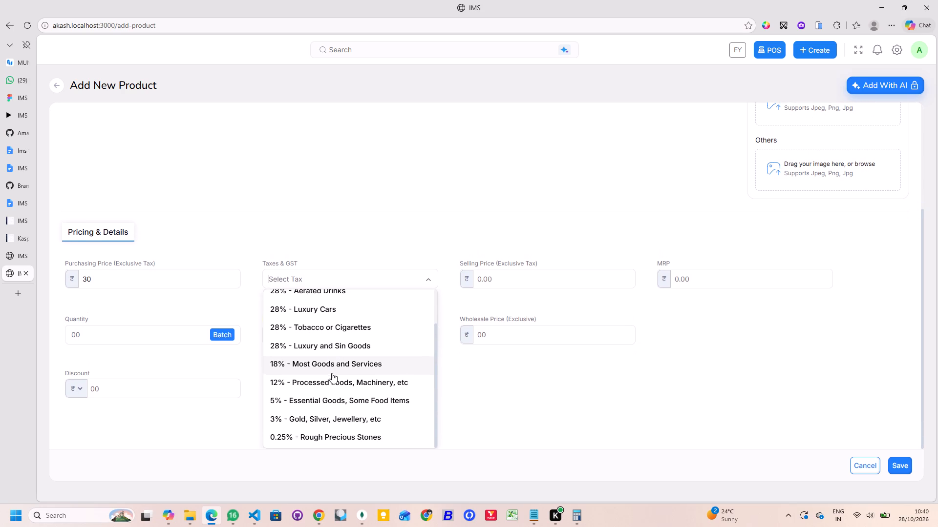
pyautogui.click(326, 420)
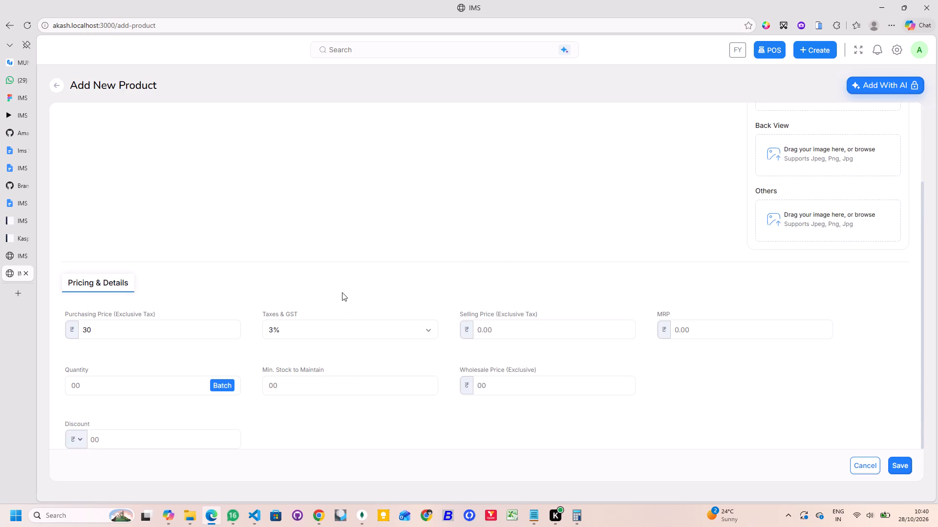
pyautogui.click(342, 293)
# Review the available Taxes & GST rates again without changing the product's tax.
pyautogui.click(501, 330)
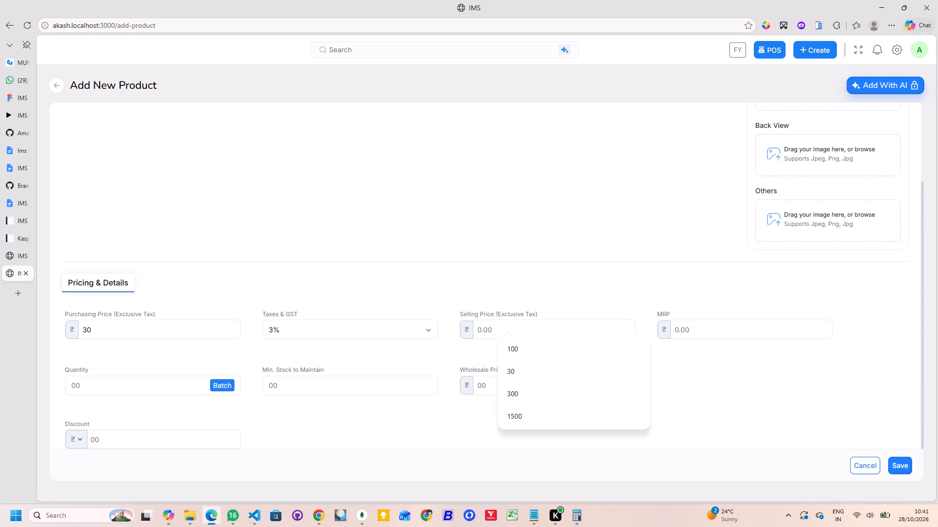
pyautogui.click(290, 327)
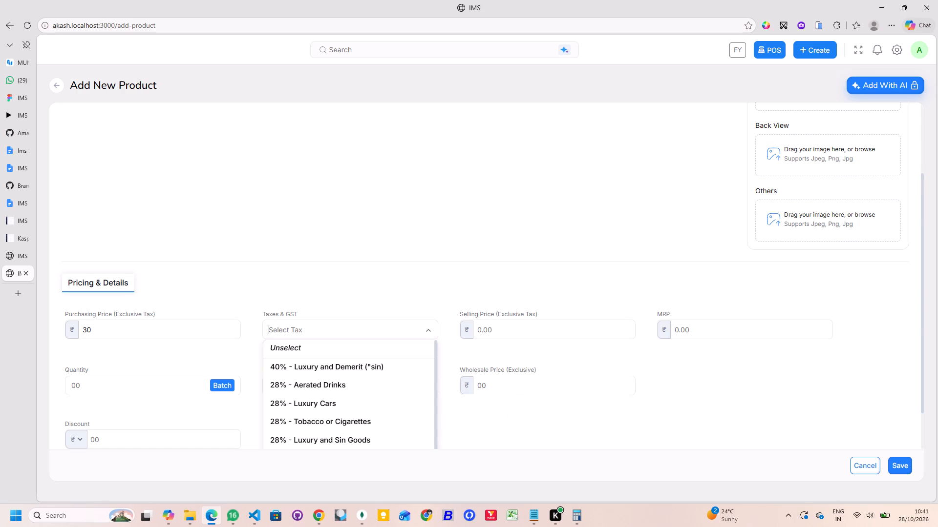
pyautogui.scroll(-1, 337, 389)
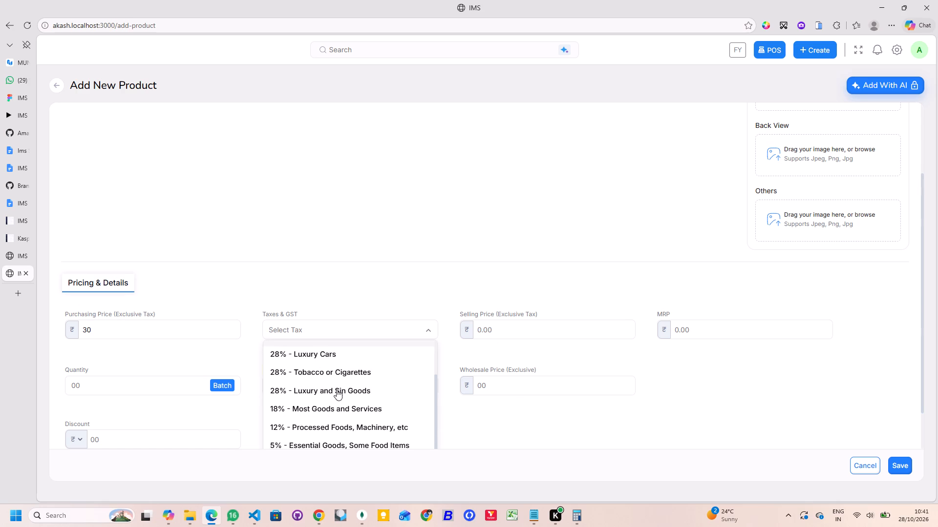
pyautogui.scroll(-1, 337, 389)
pyautogui.scroll(1, 337, 389)
pyautogui.click(371, 289)
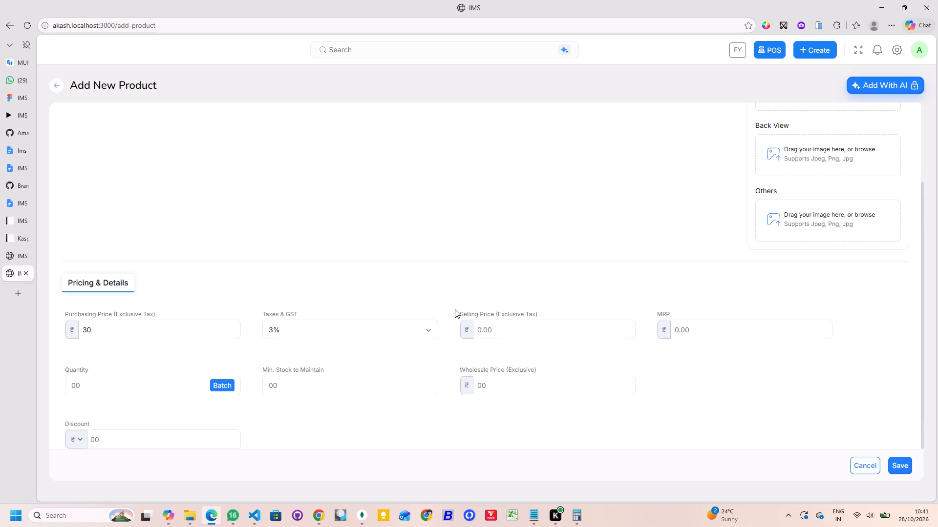
# Set the product's selling price, exclusive of tax, to 40 and its MRP to 50.
pyautogui.click(499, 332)
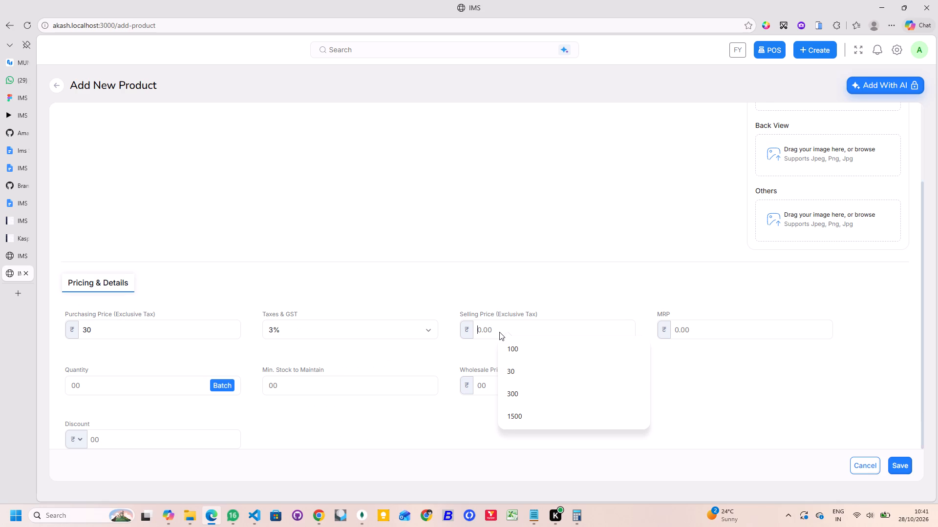
pyautogui.write('40')
pyautogui.click(692, 329)
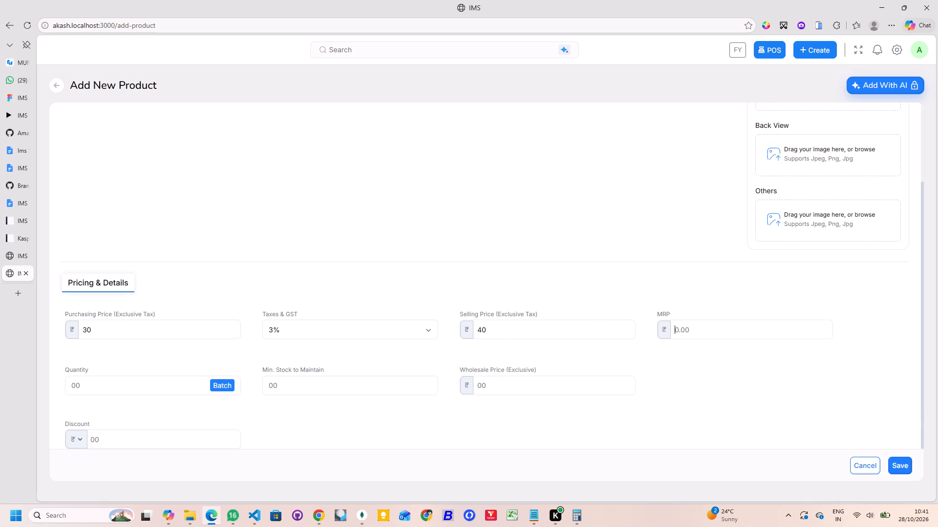
pyautogui.write('50')
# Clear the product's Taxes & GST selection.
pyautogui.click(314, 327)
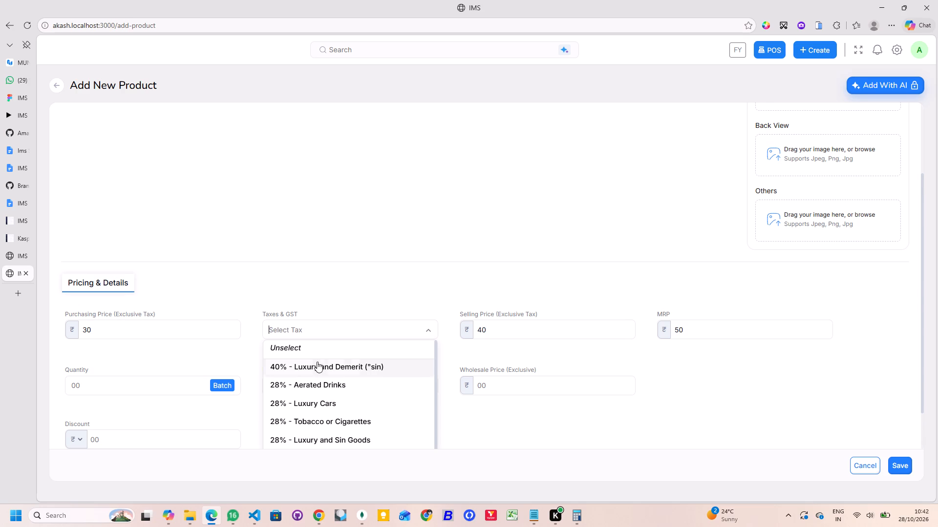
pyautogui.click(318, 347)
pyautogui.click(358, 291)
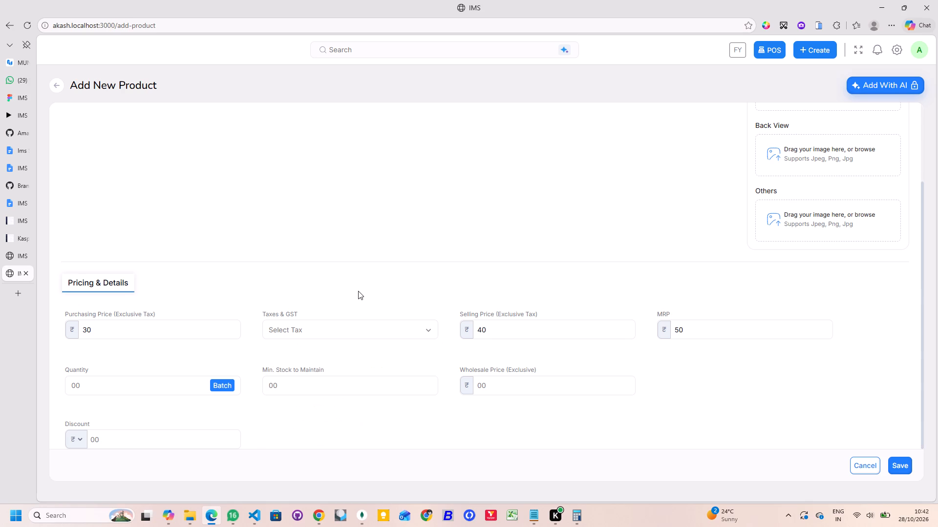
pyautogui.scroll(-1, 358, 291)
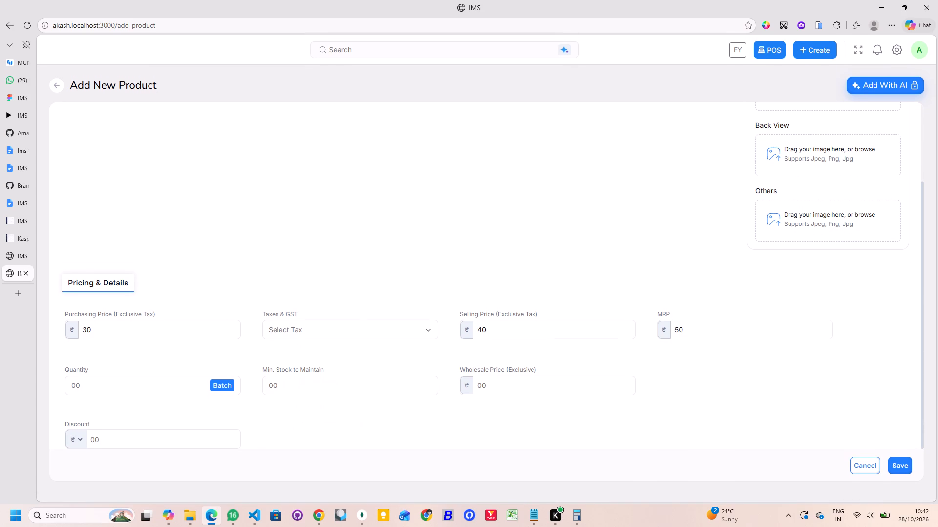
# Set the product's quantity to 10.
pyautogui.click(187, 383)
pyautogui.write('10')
# Start the product's batch details with batch number Batch-001 and model number Model-001.
pyautogui.click(228, 384)
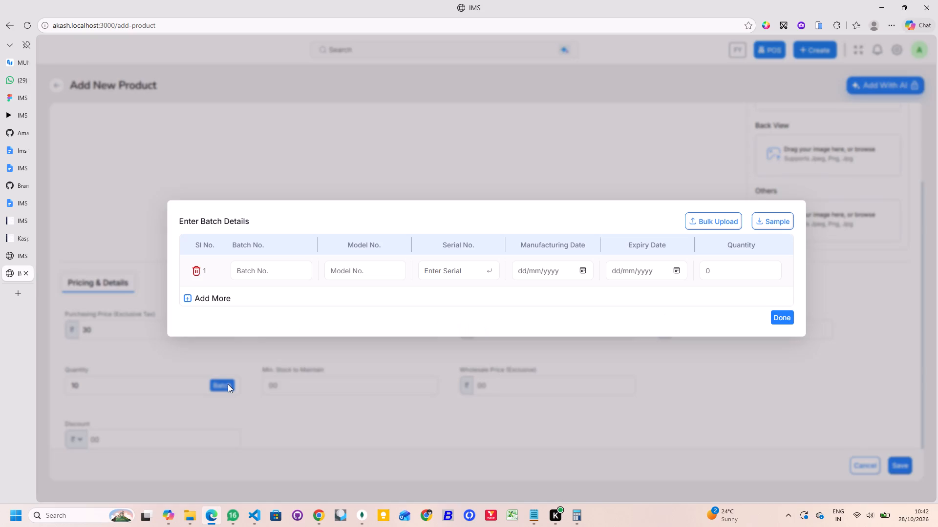
pyautogui.click(270, 270)
pyautogui.write('Batch-001')
pyautogui.click(346, 271)
pyautogui.write('Model-001')
# Add serial numbers 001, 002, 003 and 004 to the batch.
pyautogui.click(439, 270)
pyautogui.write('001')
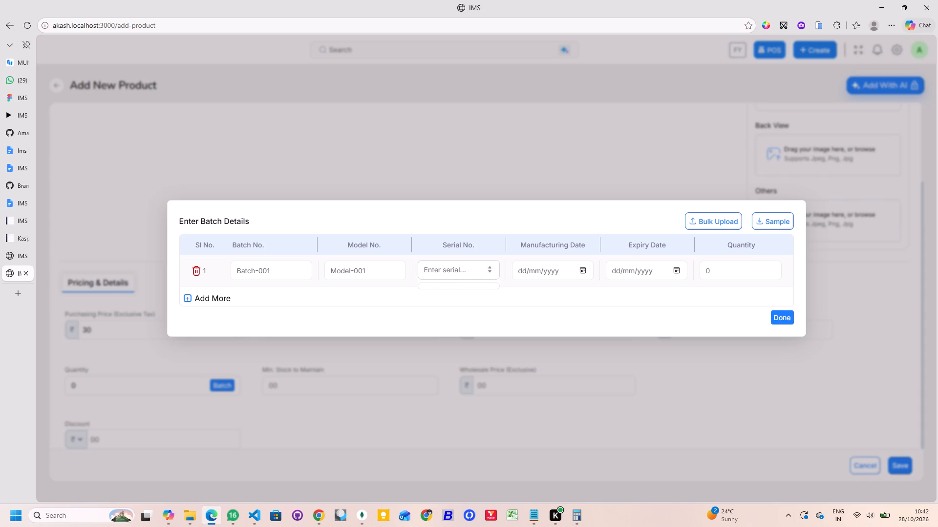
pyautogui.click(448, 285)
pyautogui.click(452, 272)
pyautogui.write('001')
pyautogui.press('Return')
pyautogui.write('002')
pyautogui.press('Return')
pyautogui.write('003')
pyautogui.press('Return')
pyautogui.write('004')
pyautogui.press('Return')
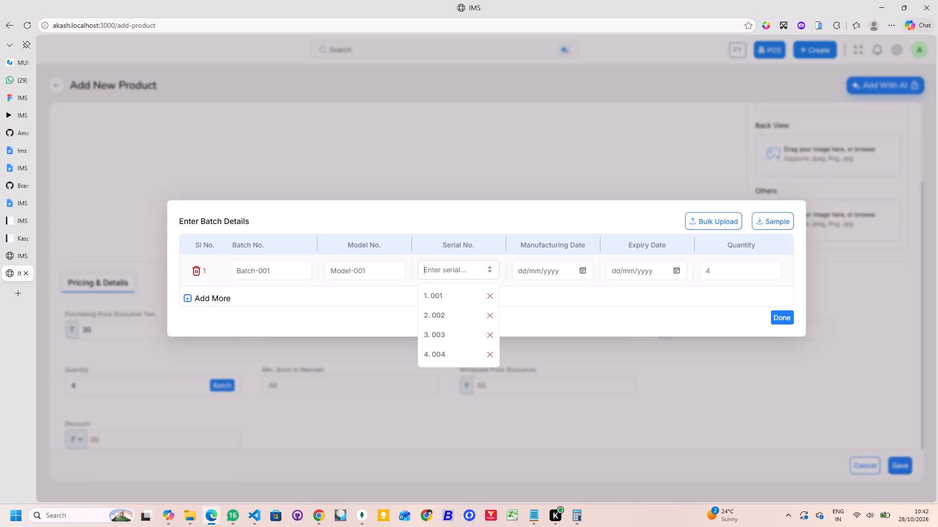
pyautogui.click(547, 309)
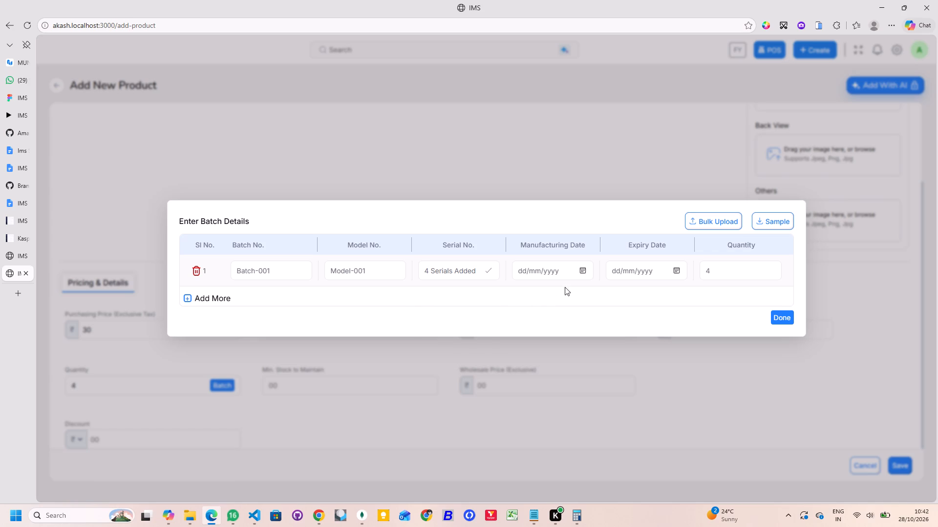
# Set both the batch's manufacturing date and expiry date to 28/10/2026 and finish the batch details.
pyautogui.click(583, 272)
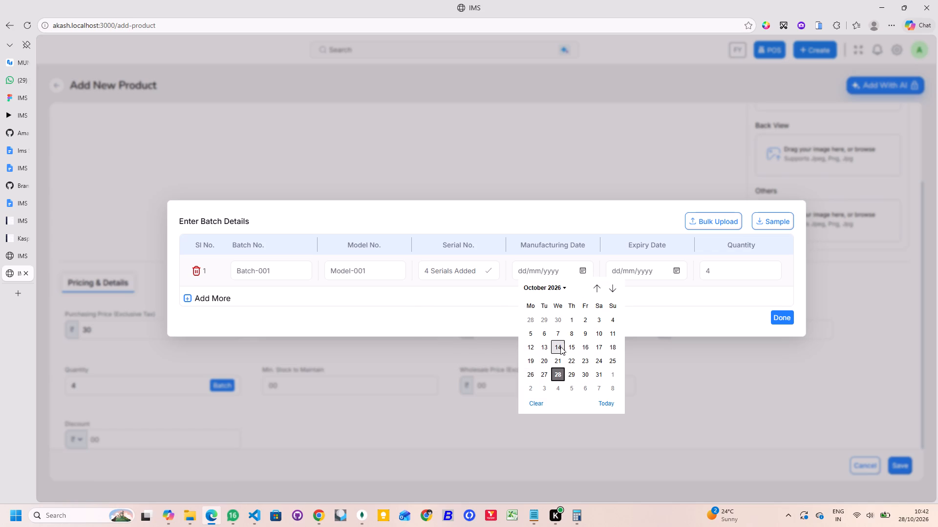
pyautogui.click(557, 373)
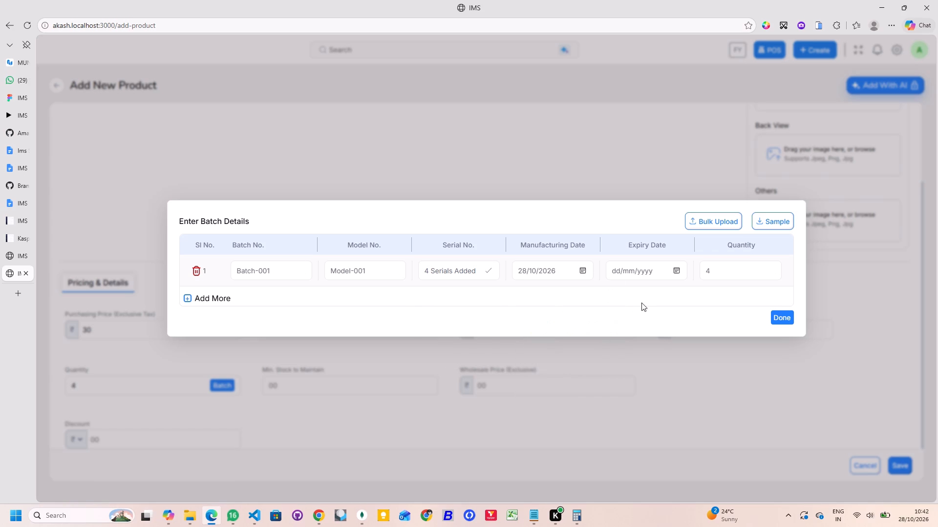
pyautogui.click(678, 271)
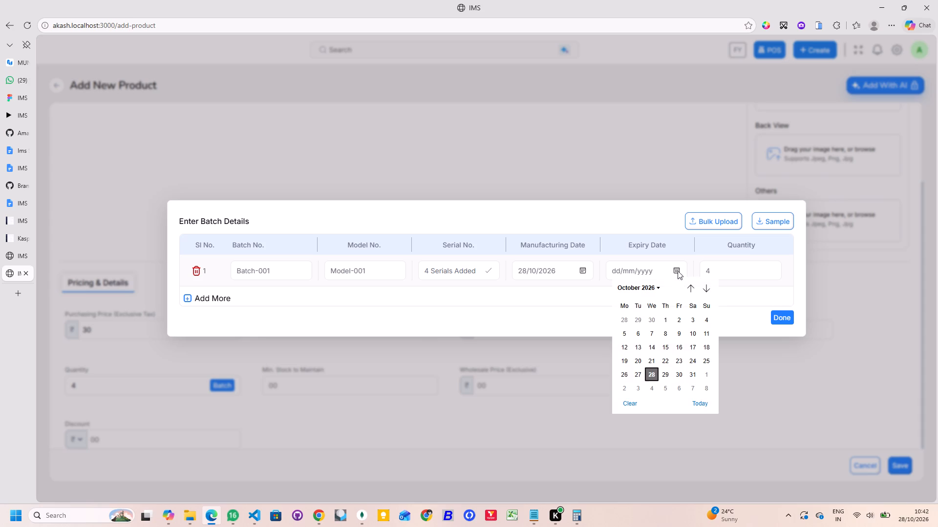
pyautogui.click(651, 373)
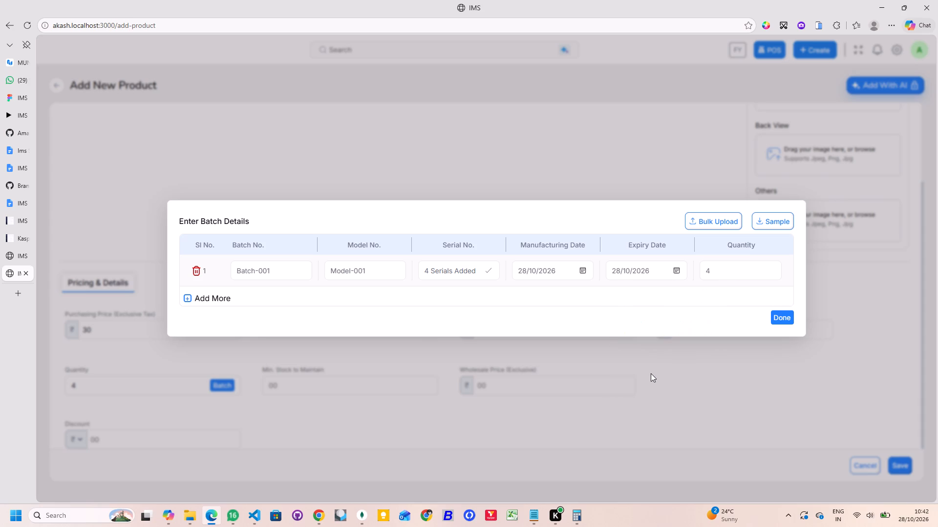
pyautogui.click(785, 318)
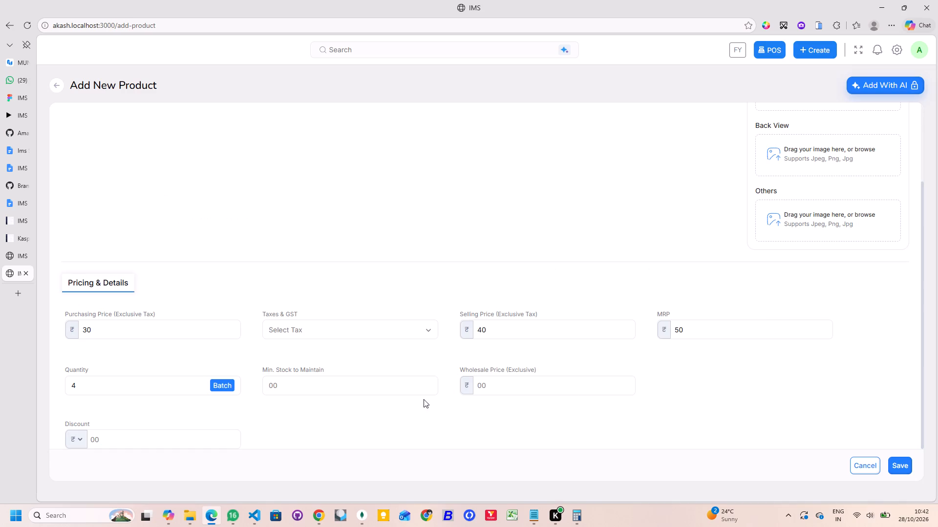
# Set the minimum stock to maintain to 2 and the discount to ₹10, and save the product.
pyautogui.click(383, 384)
pyautogui.press('2')
pyautogui.scroll(-1, 498, 385)
pyautogui.scroll(-1, 193, 441)
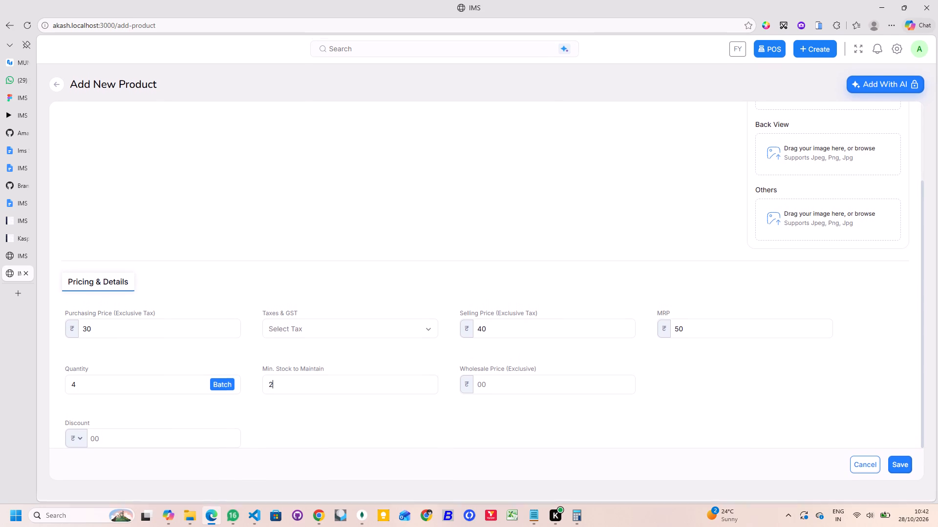
pyautogui.click(188, 437)
pyautogui.write('10')
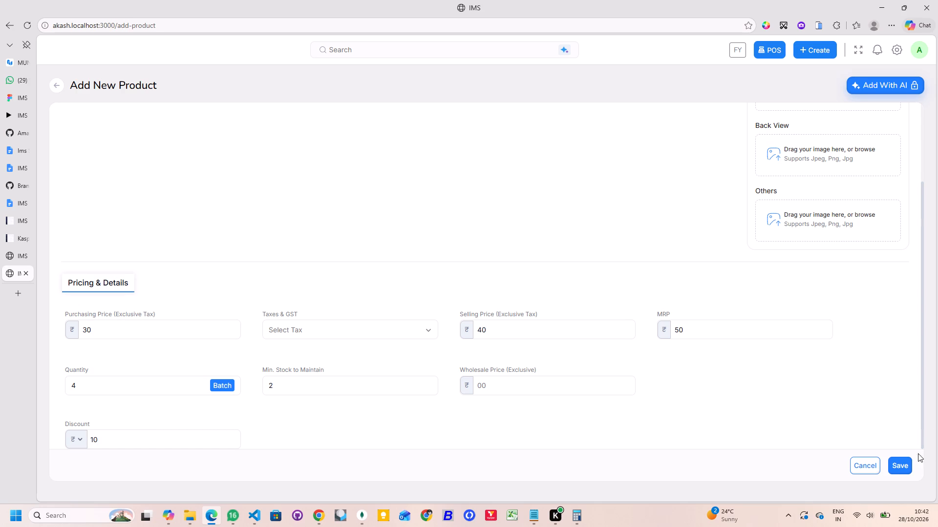
pyautogui.click(901, 462)
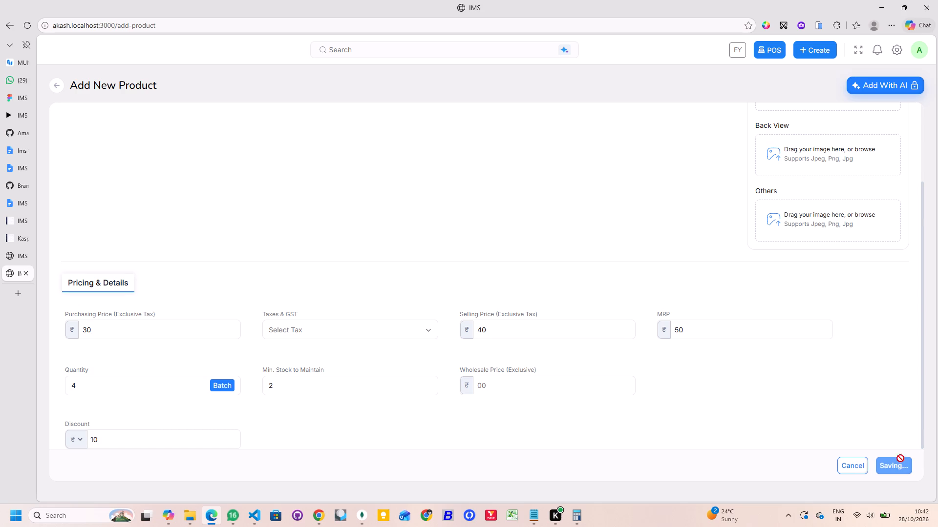
pyautogui.scroll(2, 883, 365)
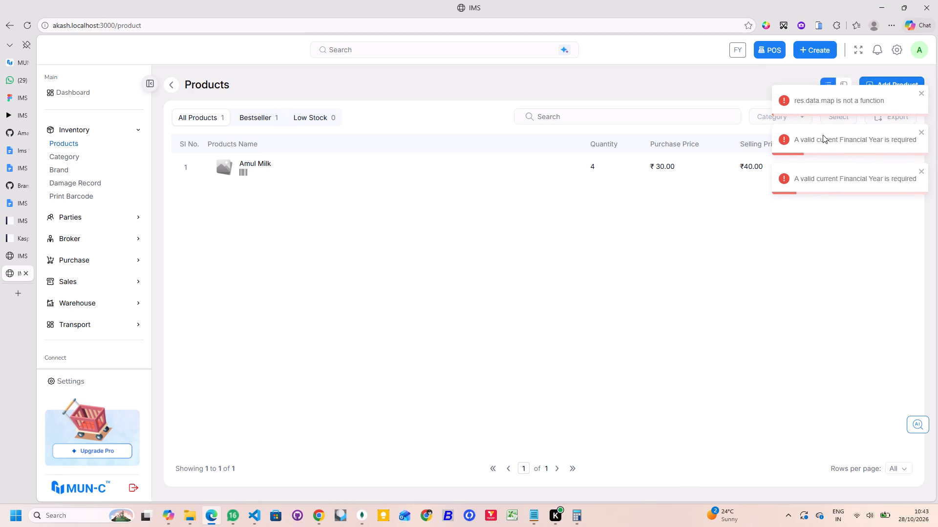
# Copy the error text "A valid current Financial Year is required" into Notepad, a few lines below the supplier code note.
pyautogui.moveTo(793, 56); pyautogui.dragTo(853, 51)
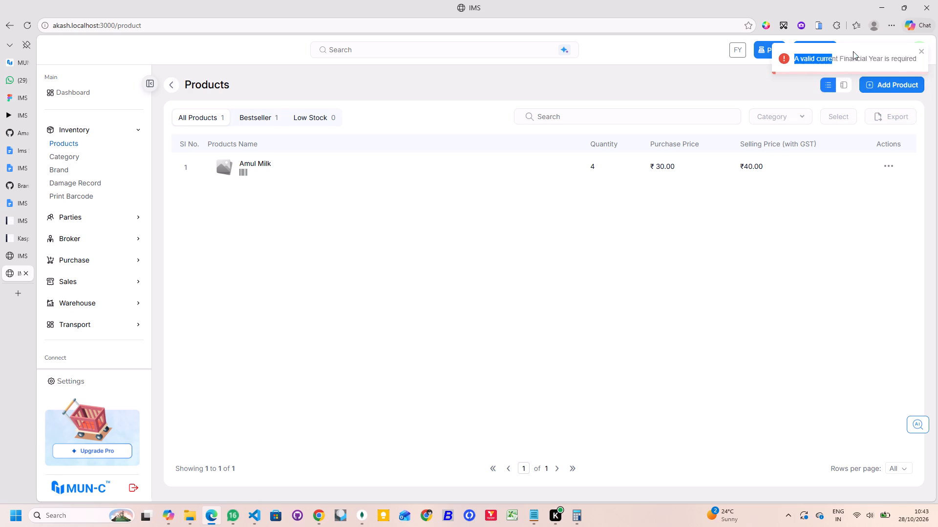
pyautogui.moveTo(853, 51); pyautogui.dragTo(917, 56)
pyautogui.hotkey('ctrl', 'c')
pyautogui.click(730, 80)
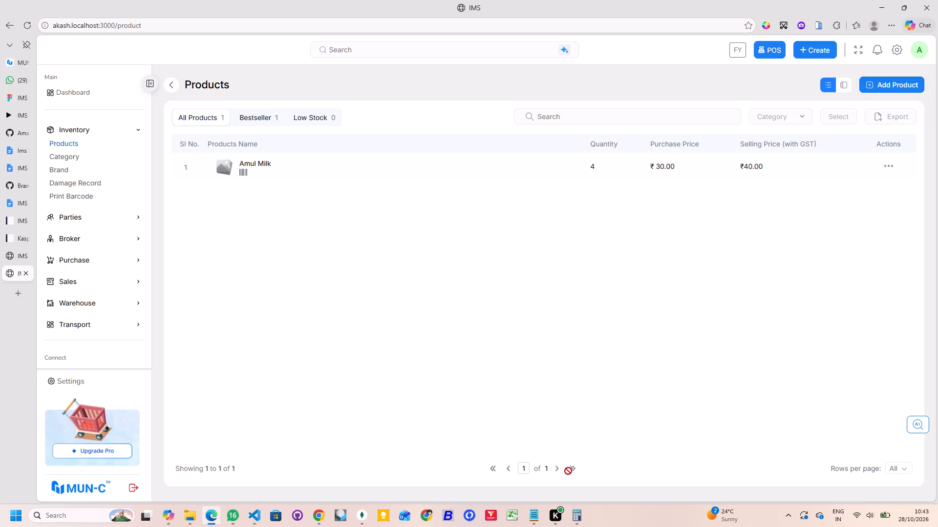
pyautogui.click(531, 518)
pyautogui.press('Return')
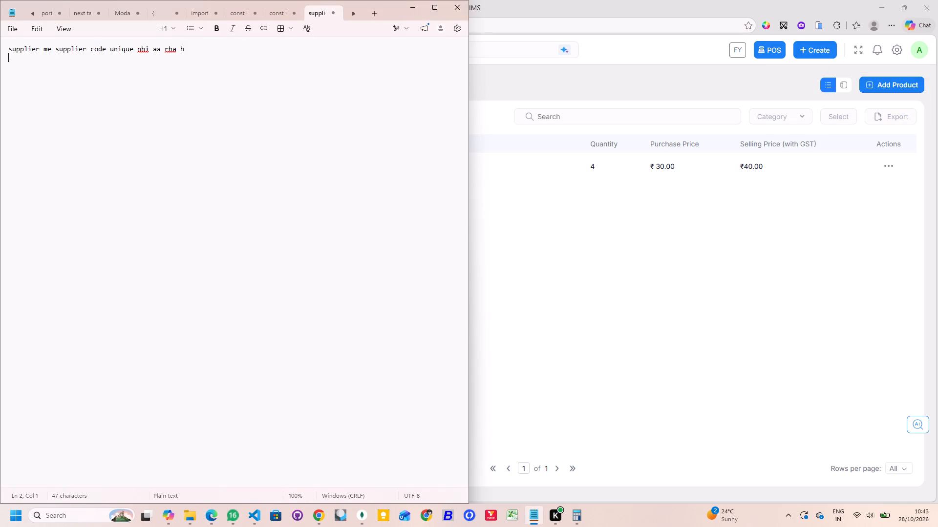
pyautogui.press('Return')
pyautogui.press('Return')
pyautogui.press('Return')
pyautogui.hotkey('ctrl', 'v')
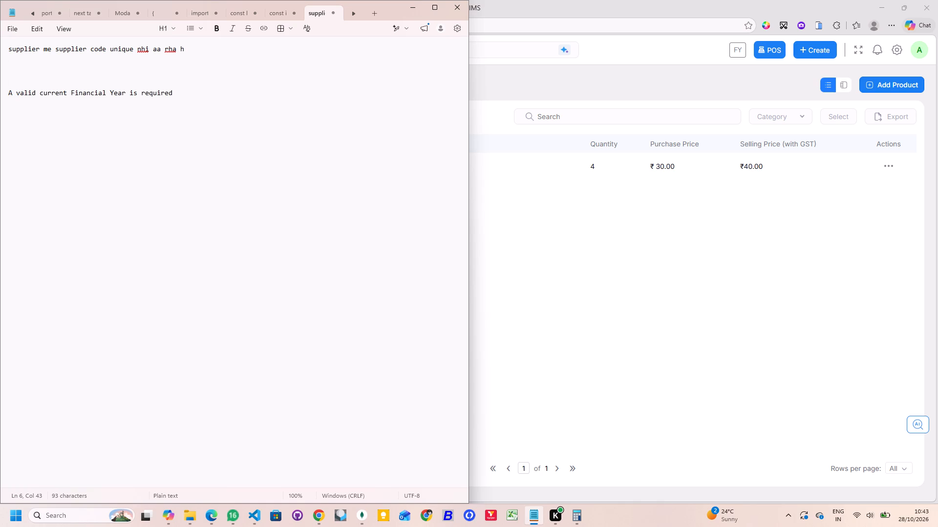
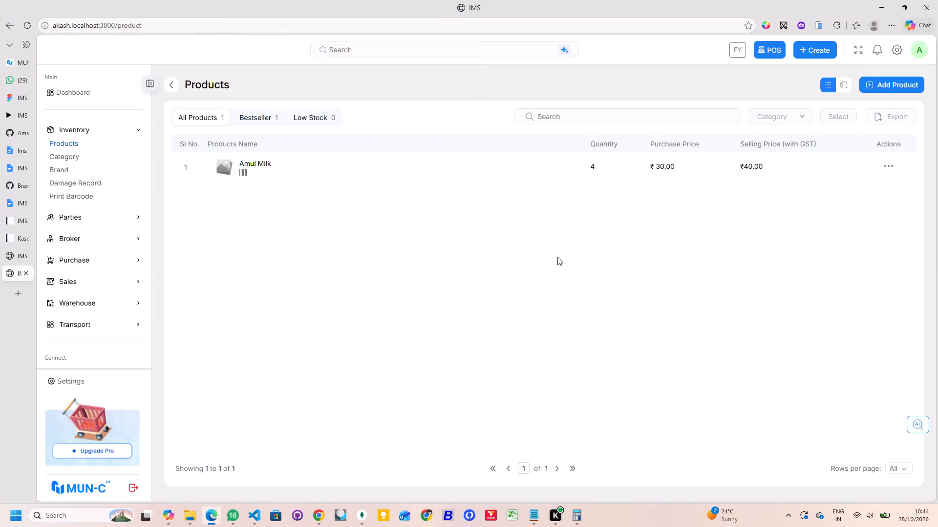
# Open the Amul Milk product's details and review its pricing, batch and inventory timeline.
pyautogui.click(537, 169)
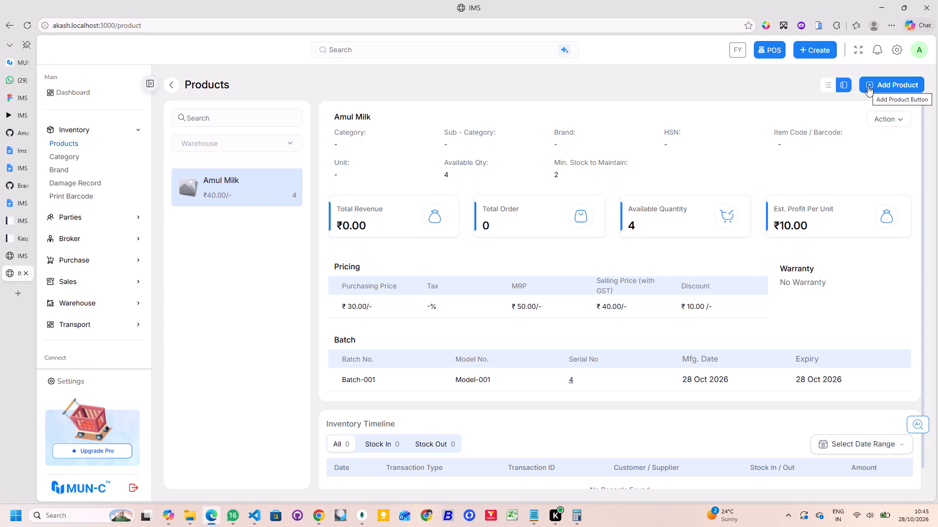
# Open a blank Add New Product form, examine its general details and pricing fields, and return to the product list.
pyautogui.click(868, 86)
pyautogui.scroll(-2, 450, 324)
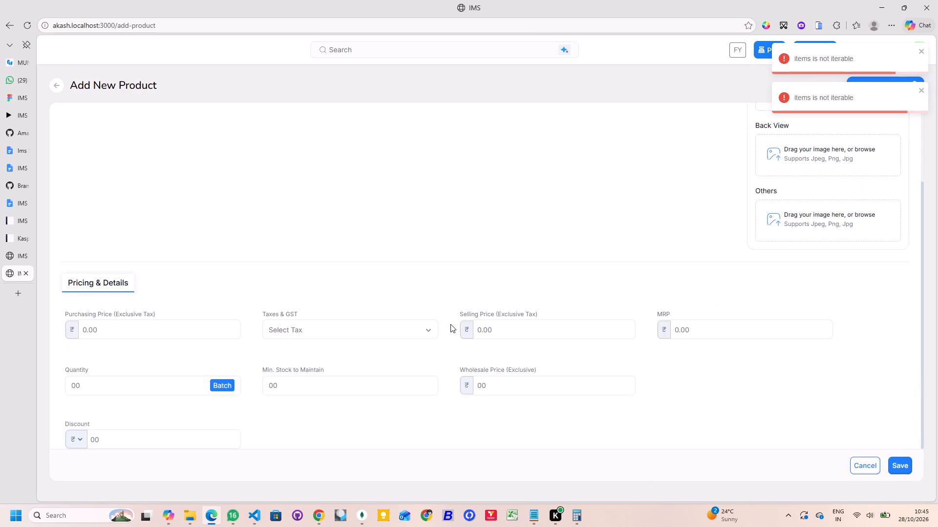
pyautogui.scroll(-2, 450, 324)
pyautogui.scroll(2, 450, 324)
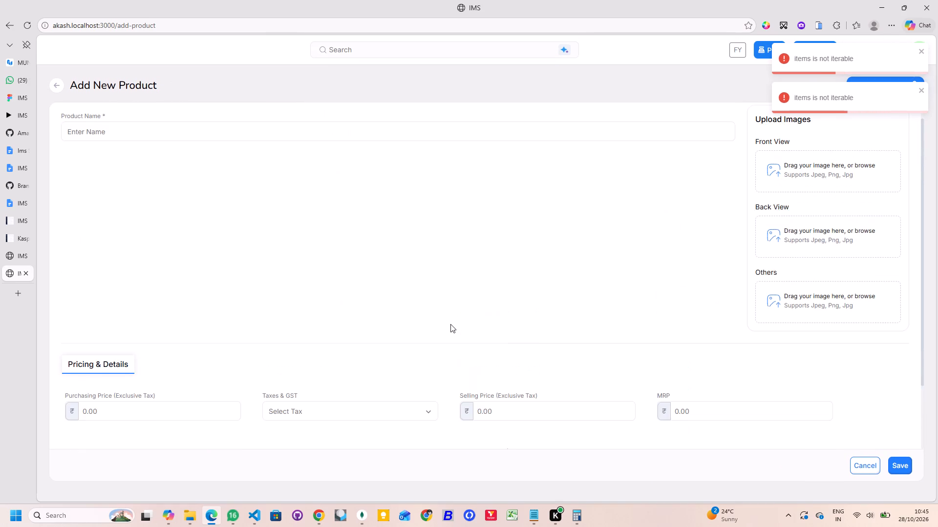
pyautogui.scroll(4, 450, 324)
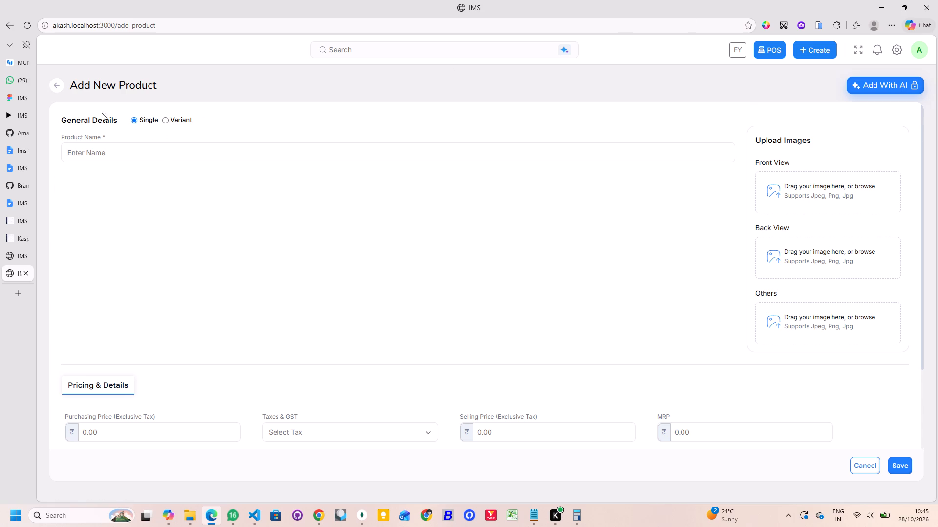
pyautogui.click(58, 87)
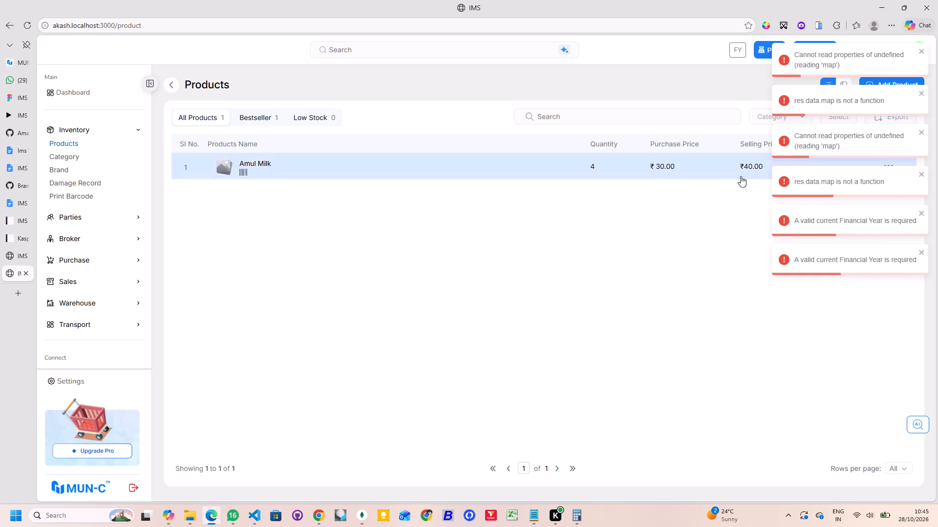
# Reopen the Amul Milk product's details from the product list.
pyautogui.click(730, 169)
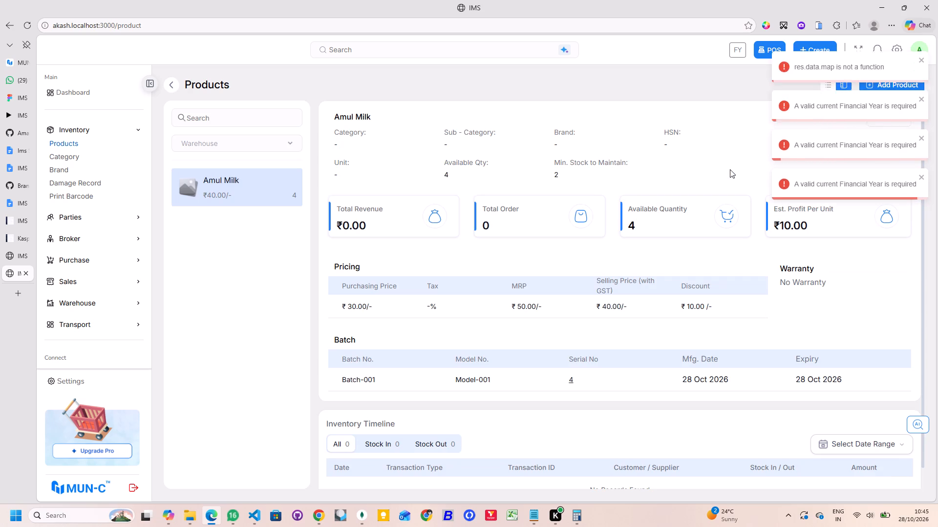